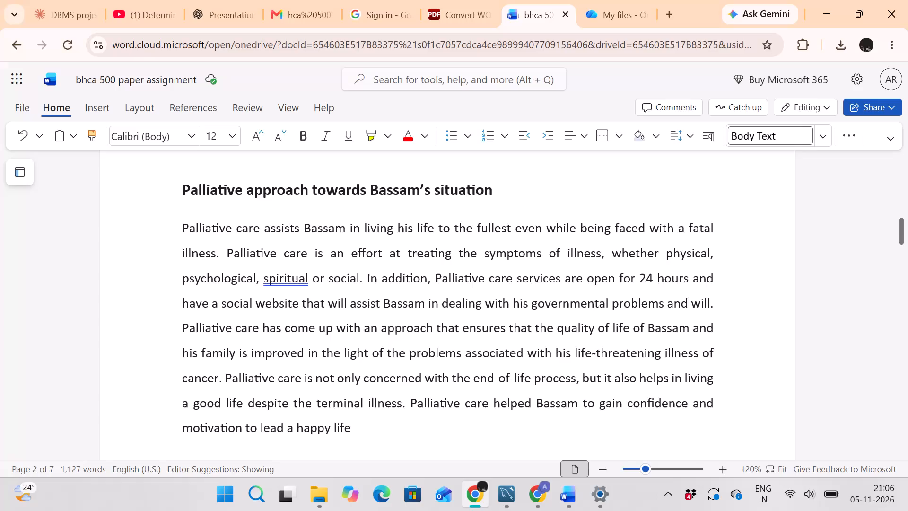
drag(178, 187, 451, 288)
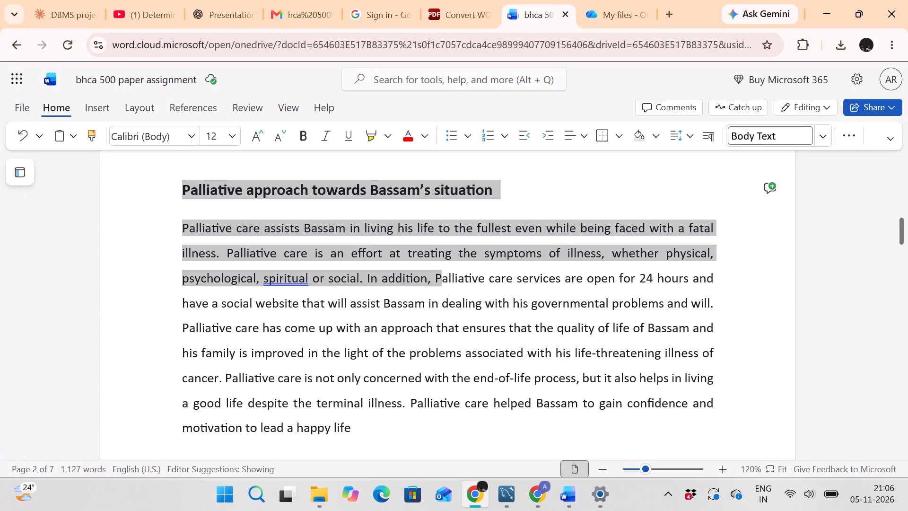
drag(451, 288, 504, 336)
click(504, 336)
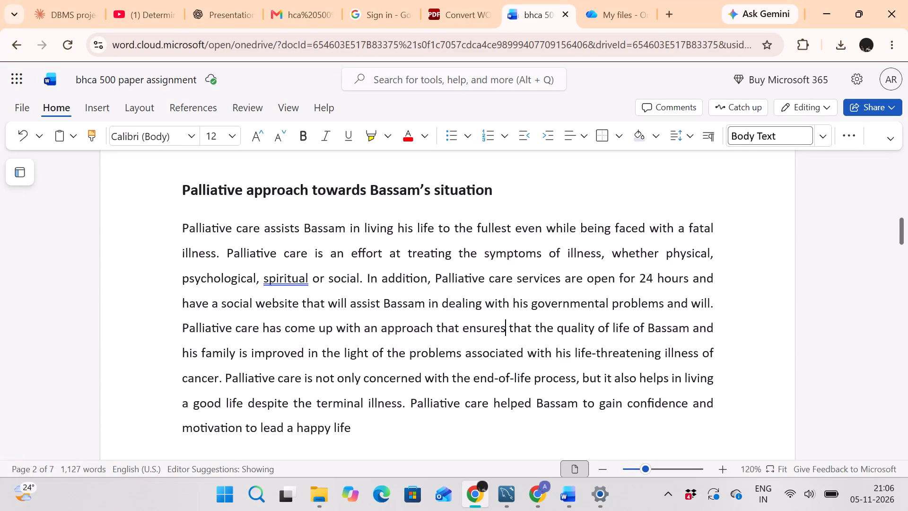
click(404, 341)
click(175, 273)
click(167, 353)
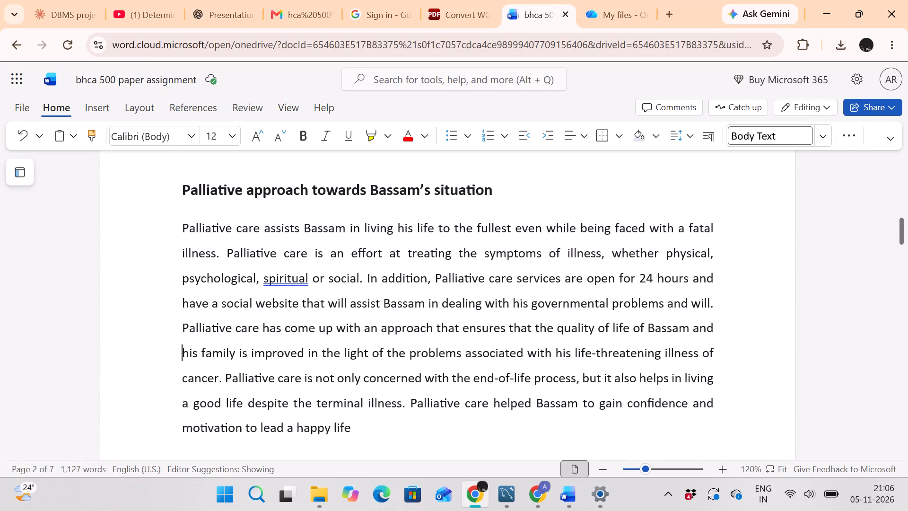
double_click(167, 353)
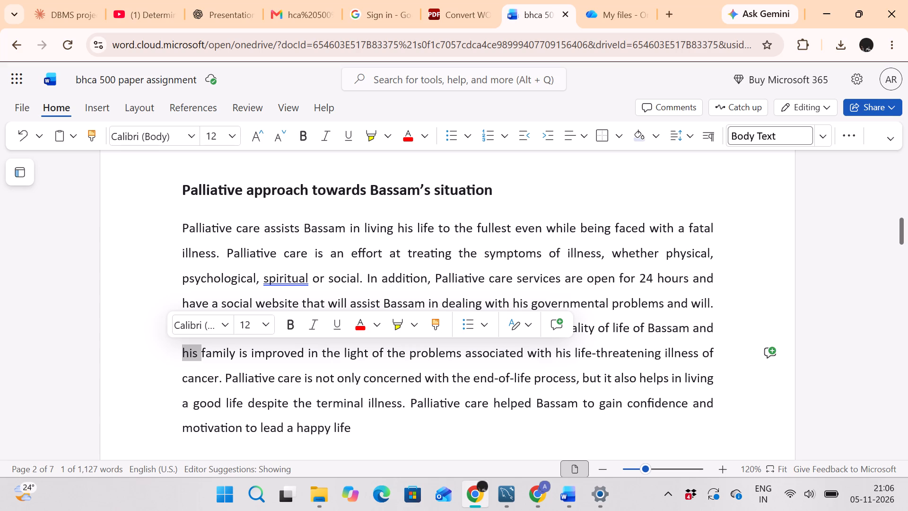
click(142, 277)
Read through the "Bassam situation" paragraph under the INTRODUCTION heading.
scroll(142, 277, up, 6)
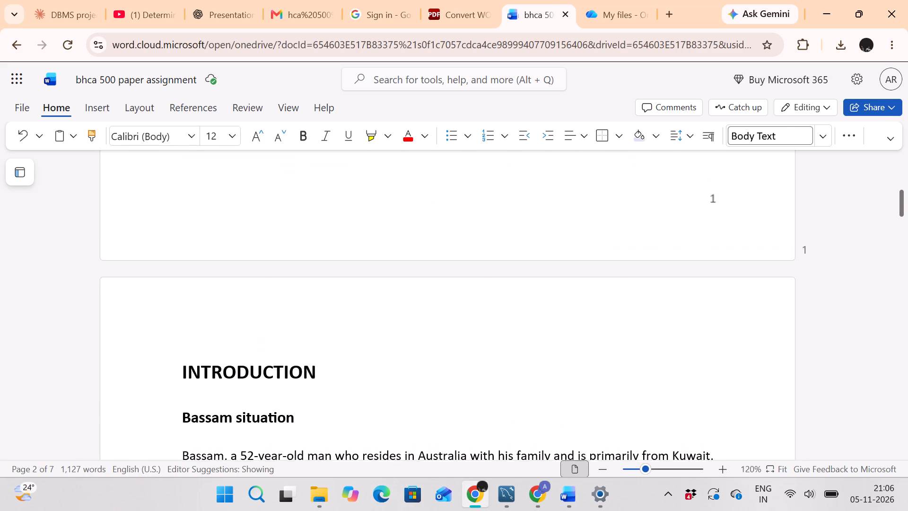
scroll(142, 277, up, 1)
scroll(142, 277, down, 3)
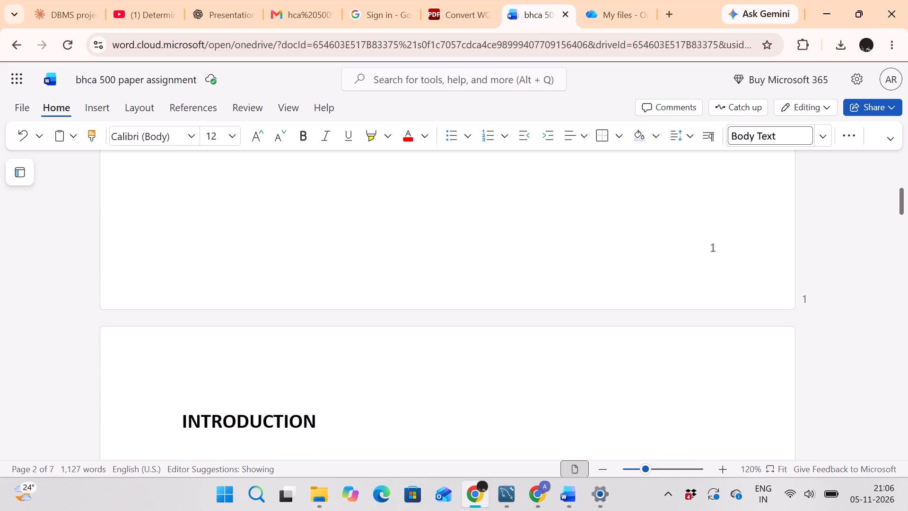
scroll(142, 277, down, 3)
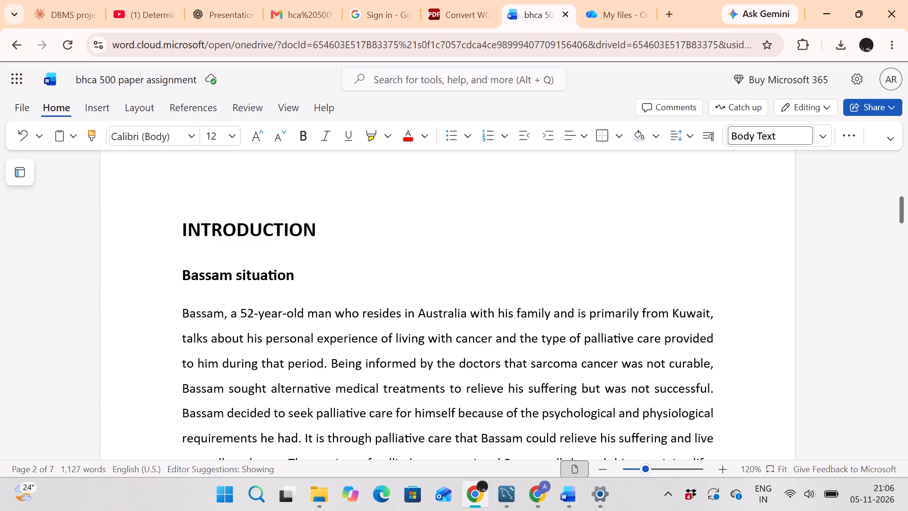
scroll(143, 263, down, 1)
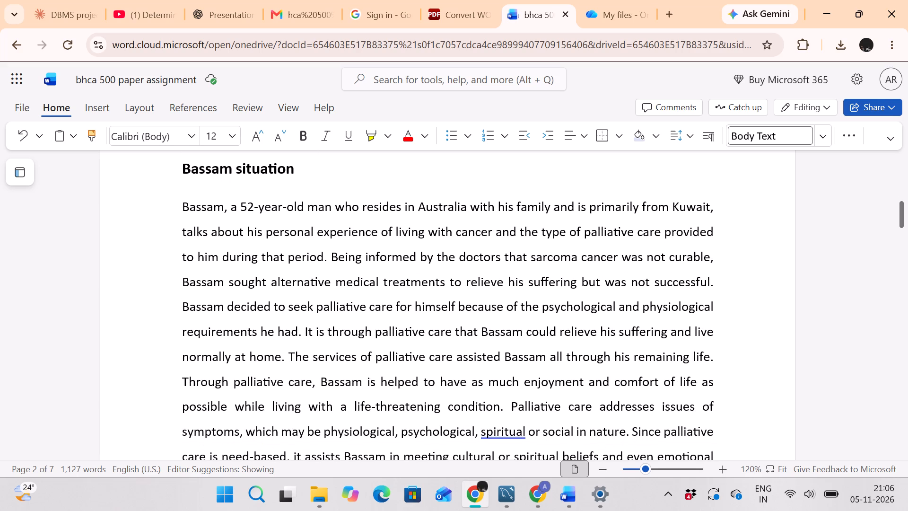
scroll(143, 263, down, 2)
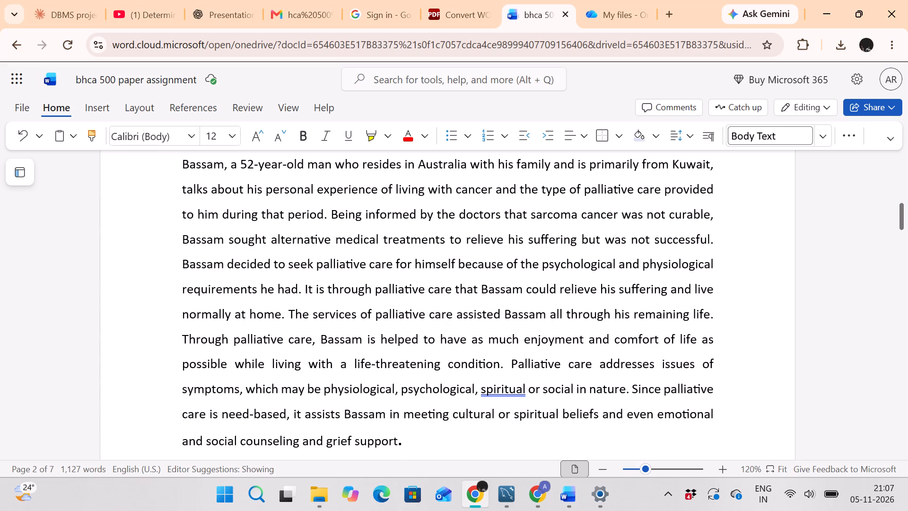
scroll(421, 406, up, 2)
scroll(421, 406, down, 1)
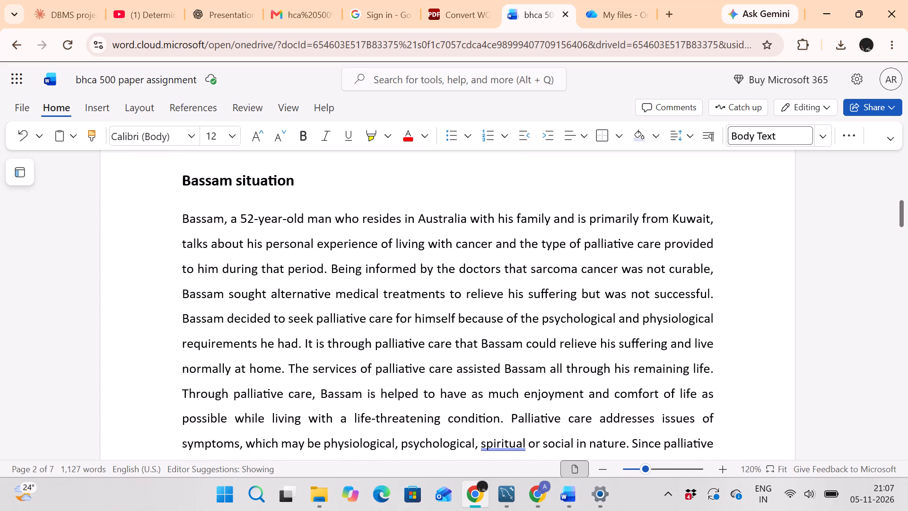
scroll(421, 406, down, 1)
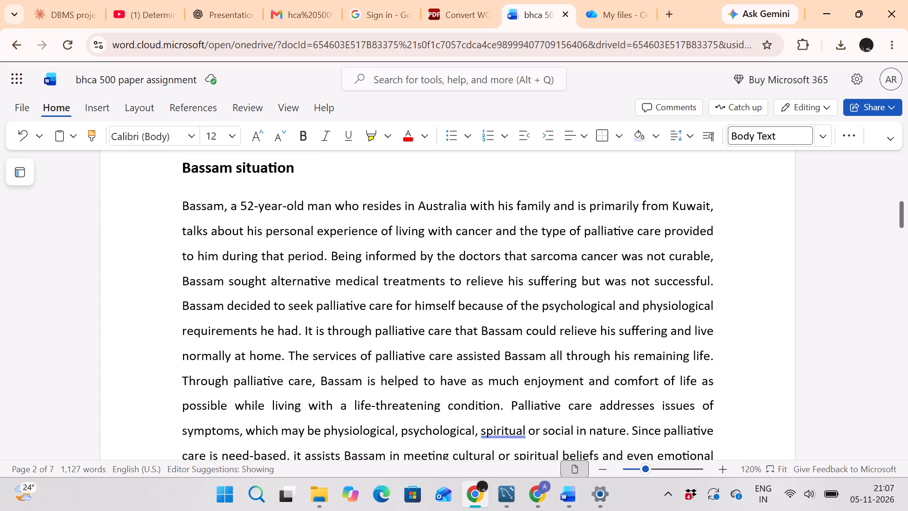
Delete the sentence "The services of palliative care assisted Bassam all through his remaining life." and the extra space before "Through palliative care".
click(291, 353)
drag(291, 353, 681, 354)
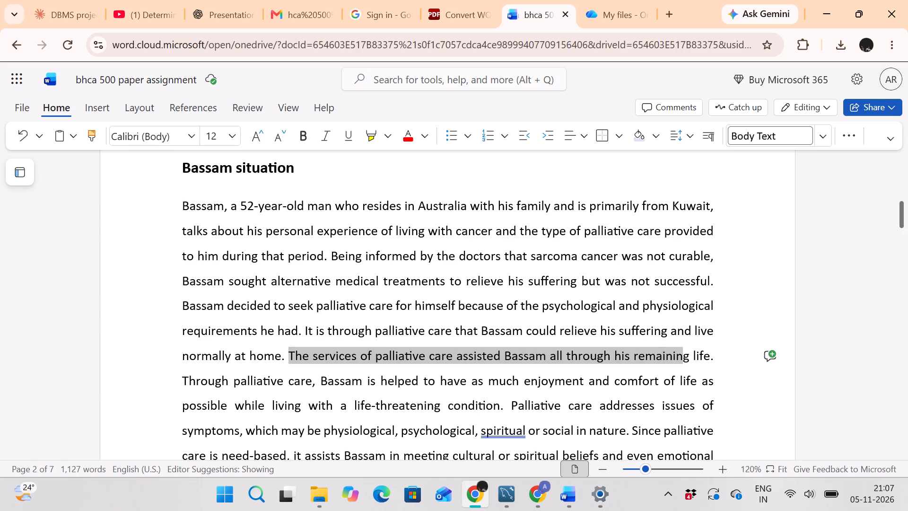
drag(681, 354, 786, 354)
key(BackSpace)
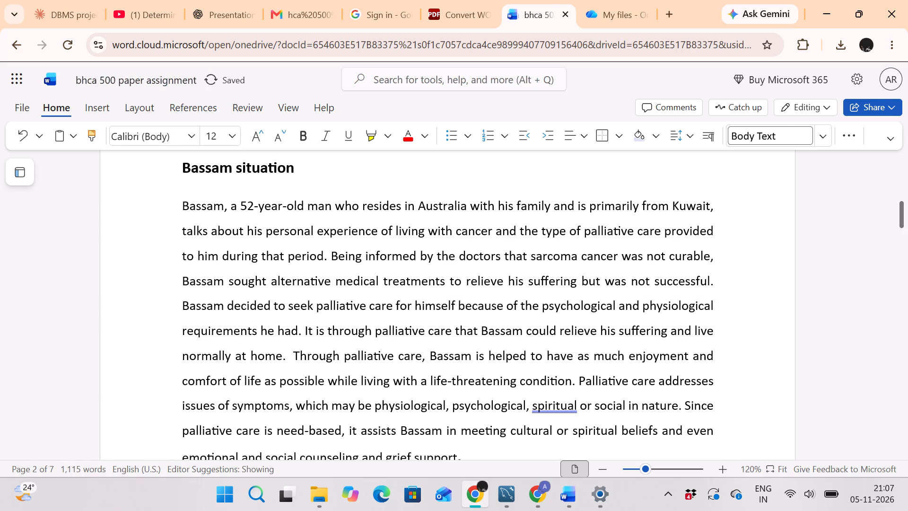
key(BackSpace)
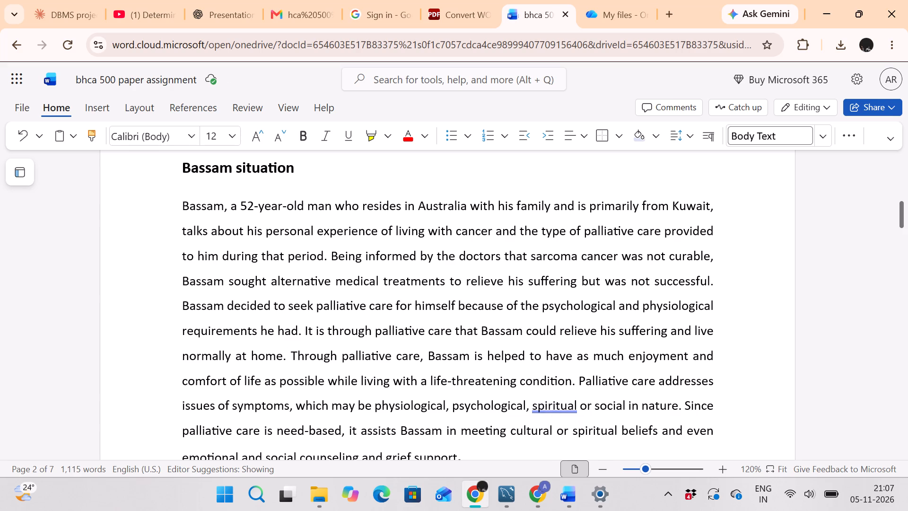
Delete the sentence starting "Palliative care addresses issues of symptoms" from the "Bassam situation" paragraph, keeping one space before "Since palliative care".
click(712, 378)
key(BackSpace)
key(BackSpace)
key(BackSpace)
key(BackSpace)
key(BackSpace)
key(BackSpace)
key(BackSpace)
key(BackSpace)
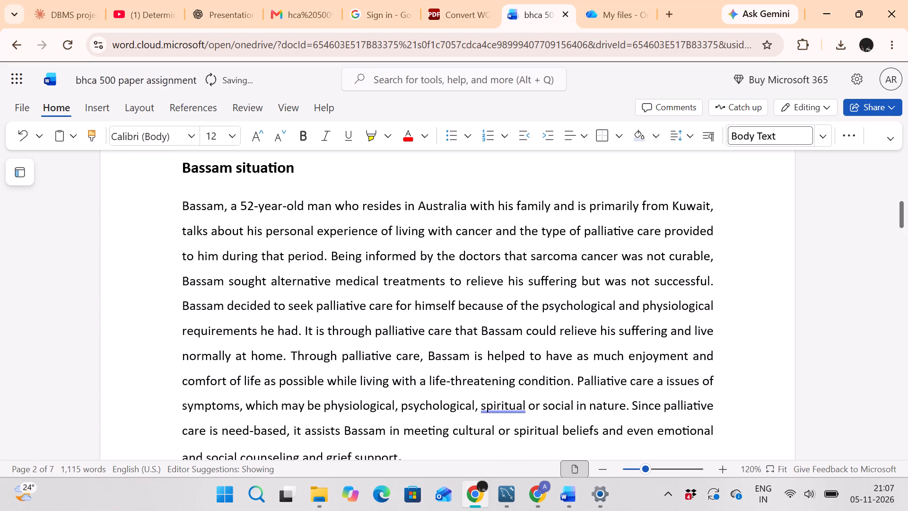
key(BackSpace)
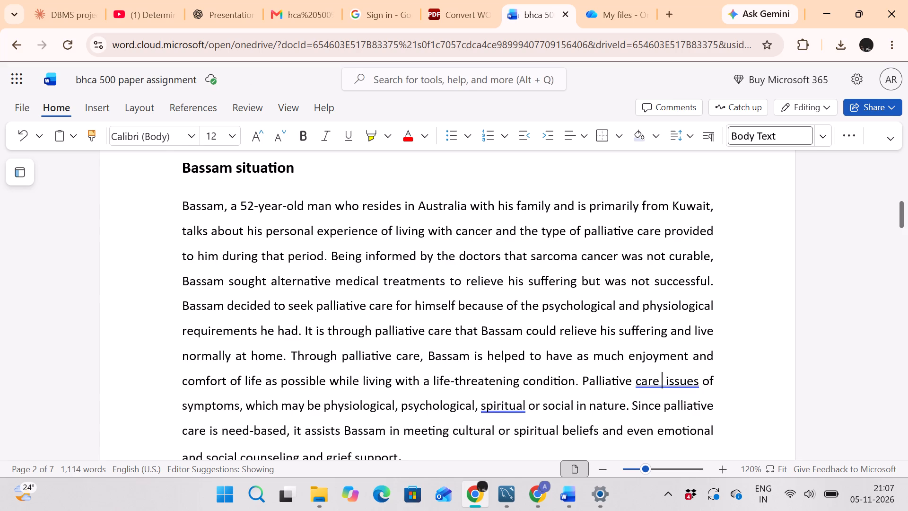
click(628, 407)
key(BackSpace)
key(BackSpace)
key(BackSpace)
key(BackSpace)
key(BackSpace)
key(BackSpace)
key(BackSpace)
key(BackSpace)
key(BackSpace)
key(BackSpace)
key(BackSpace)
key(BackSpace)
key(BackSpace)
key(BackSpace)
key(BackSpace)
key(BackSpace)
key(BackSpace)
key(BackSpace)
key(BackSpace)
key(BackSpace)
key(BackSpace)
key(BackSpace)
key(BackSpace)
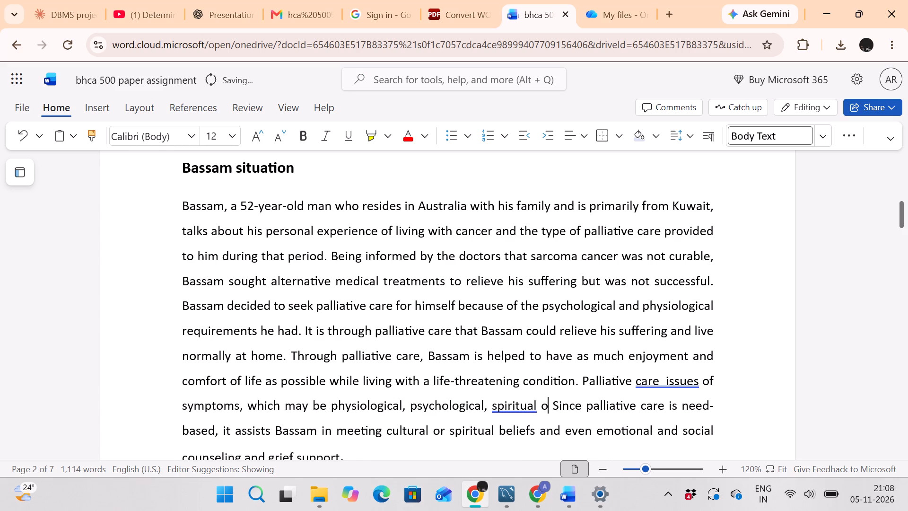
key(BackSpace)
key(BackSpace)
key(BackSpace)
key(BackSpace)
key(BackSpace)
key(BackSpace)
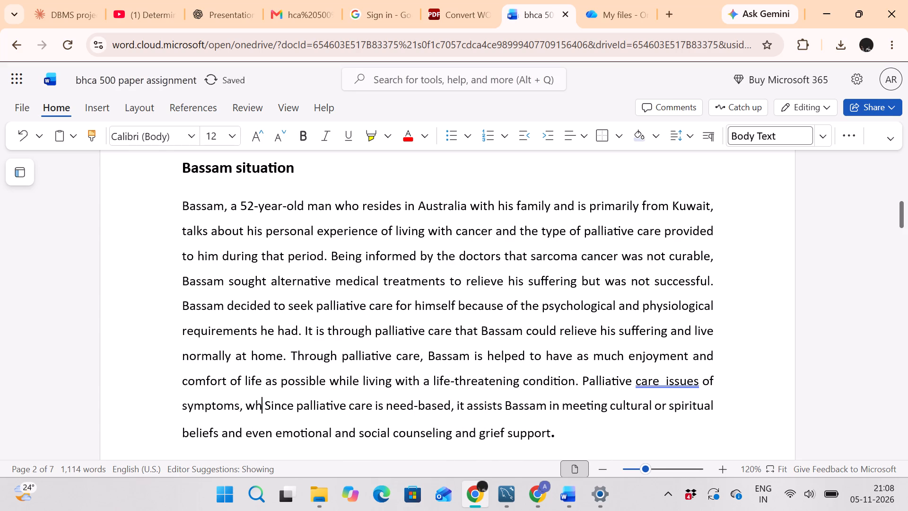
key(BackSpace)
key(BackSpace)
key(BackSpace)
key(BackSpace)
key(BackSpace)
key(BackSpace)
key(BackSpace)
key(BackSpace)
key(BackSpace)
key(BackSpace)
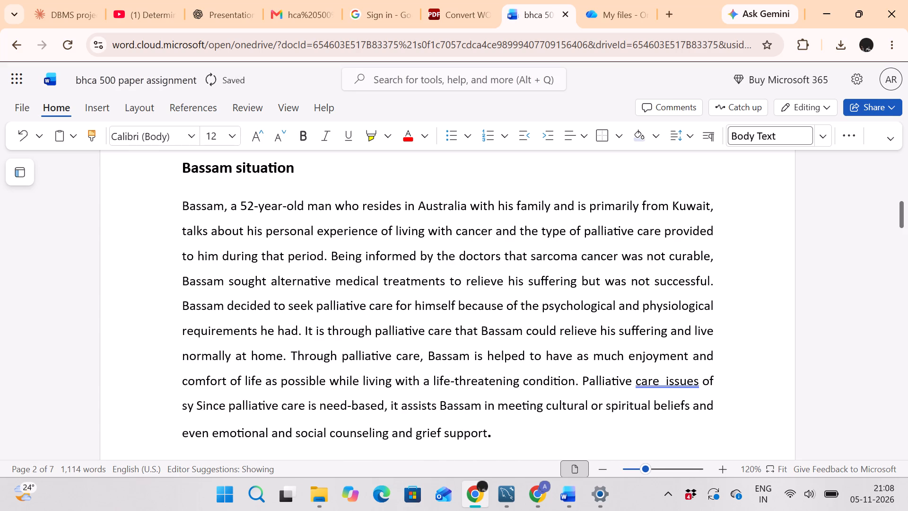
key(BackSpace)
key(BackSpace)
key(BackSpace)
key(BackSpace)
key(BackSpace)
key(BackSpace)
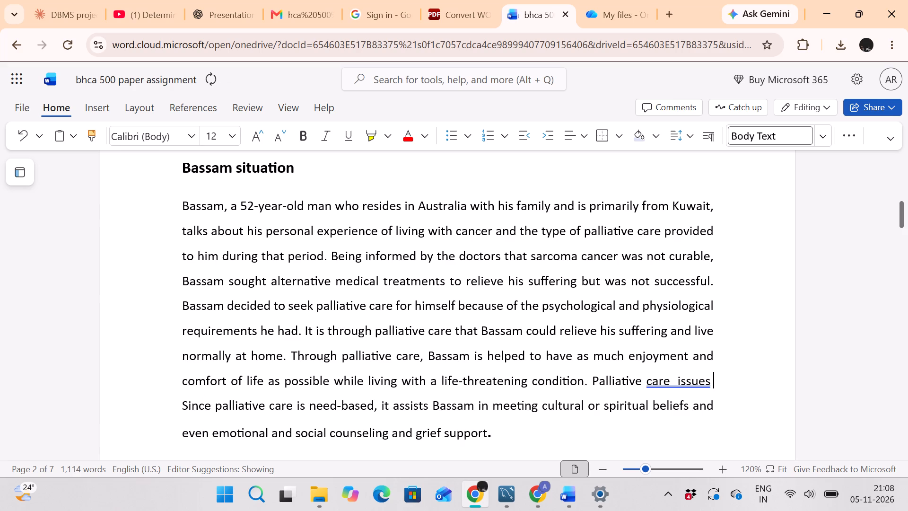
key(BackSpace)
key(BackSpace)
key(BackSpace)
key(BackSpace)
key(BackSpace)
key(BackSpace)
key(BackSpace)
key(BackSpace)
key(BackSpace)
key(BackSpace)
key(BackSpace)
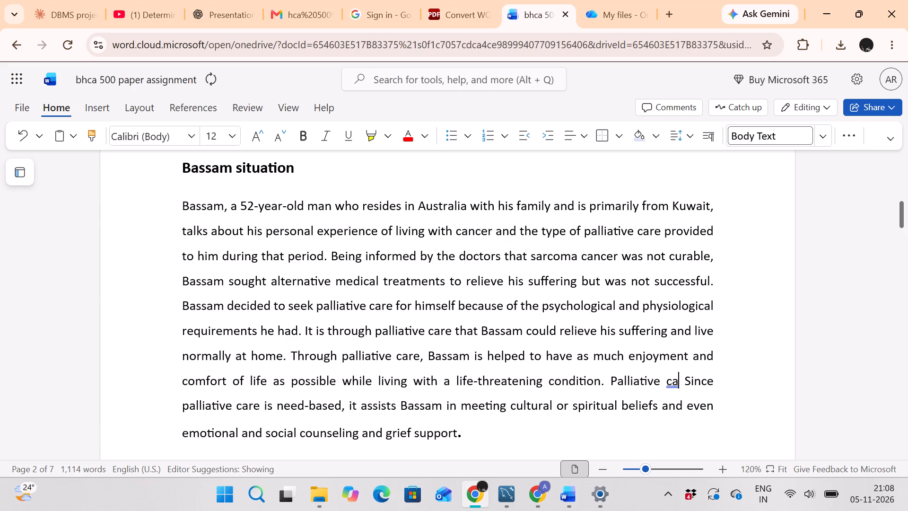
key(BackSpace)
key(BackSpace)
key(BackSpace)
key(BackSpace)
key(BackSpace)
key(BackSpace)
key(BackSpace)
key(BackSpace)
key(BackSpace)
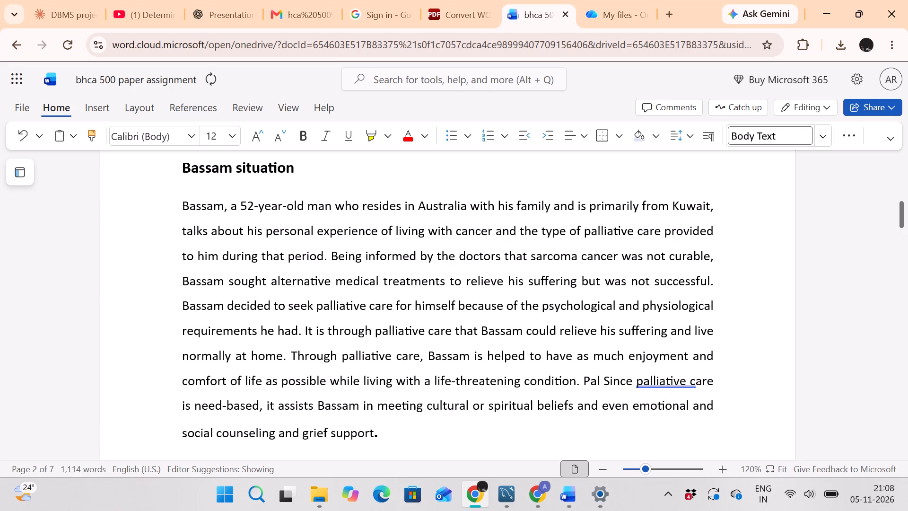
key(BackSpace)
key(BackSpace)
key(BackSpace)
key(BackSpace)
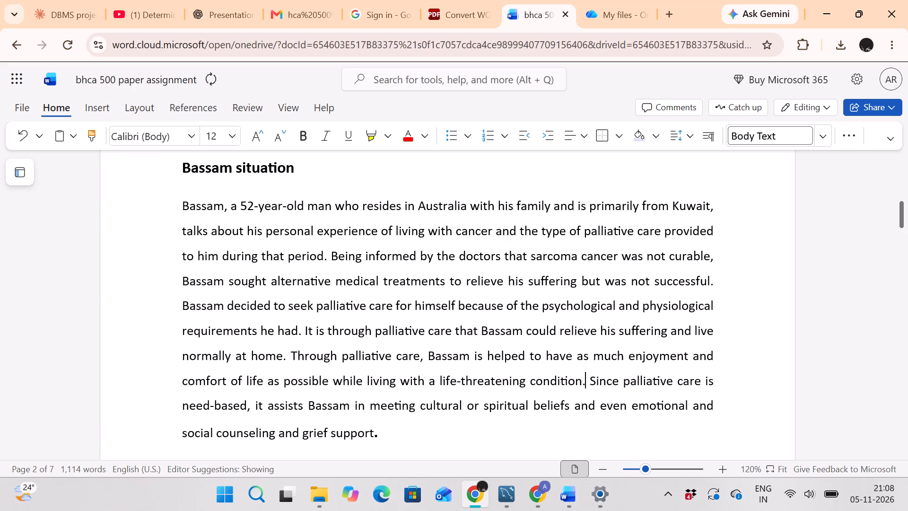
key(Right)
key(BackSpace)
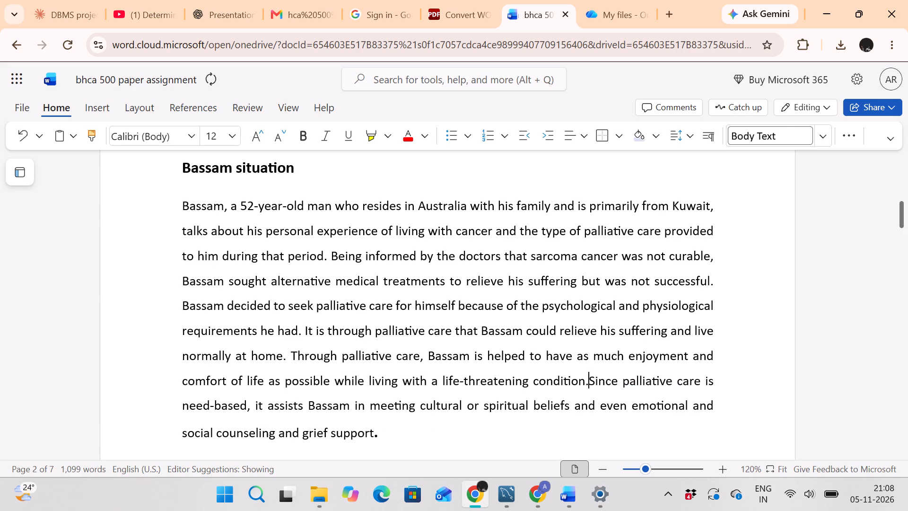
key(space)
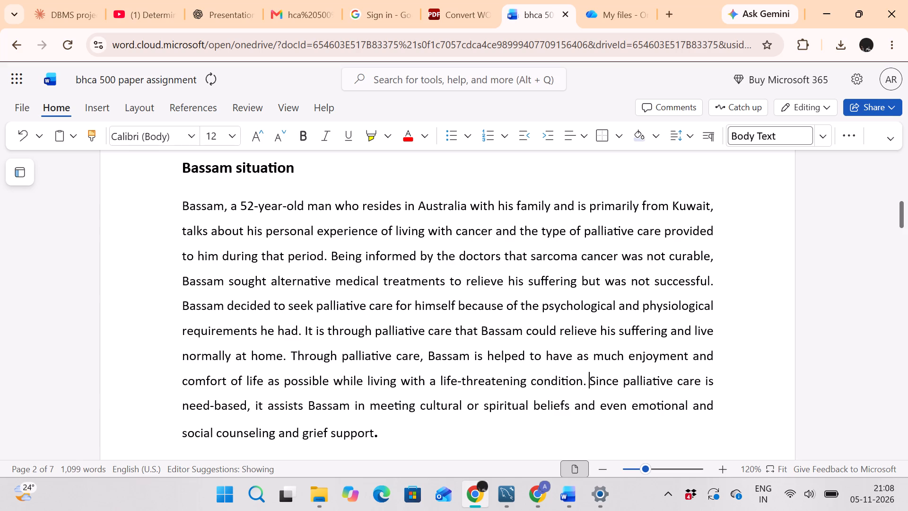
Replace "situation" with "life." in the heading "Palliative approach towards Bassam's situation".
scroll(566, 422, down, 1)
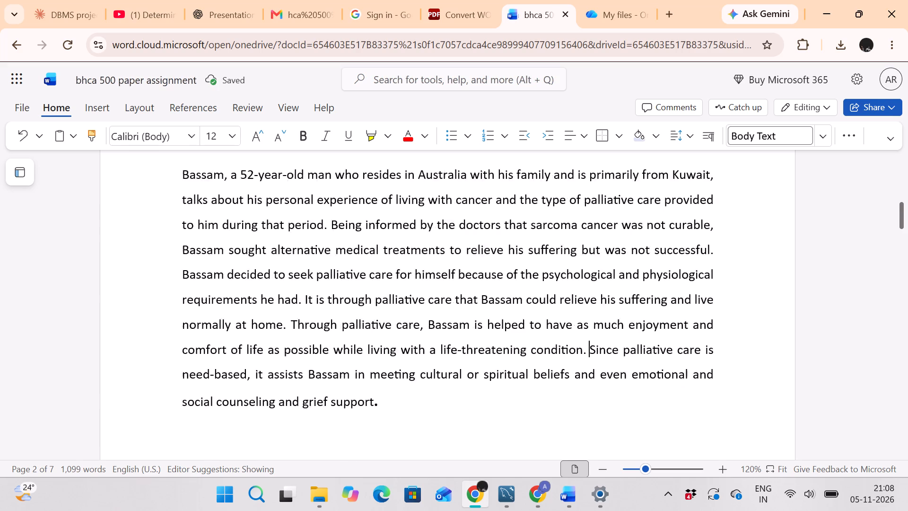
scroll(566, 422, down, 2)
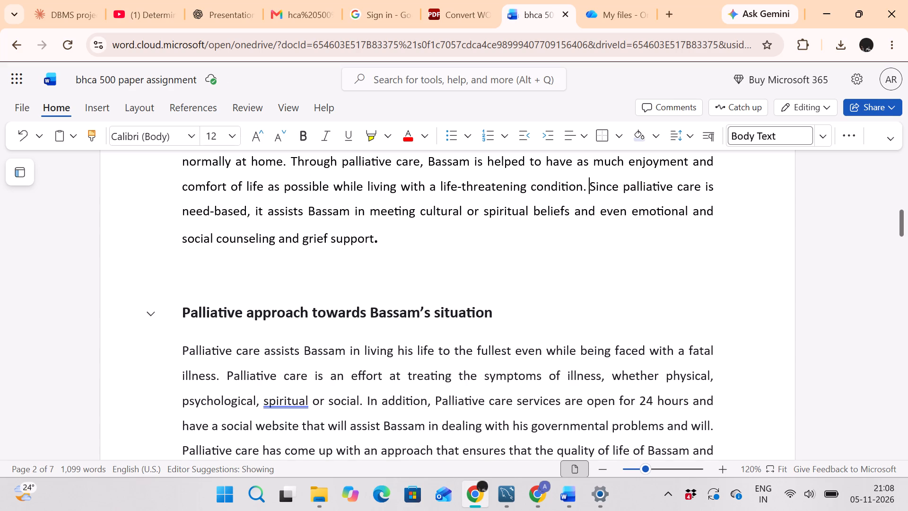
drag(500, 314, 444, 308)
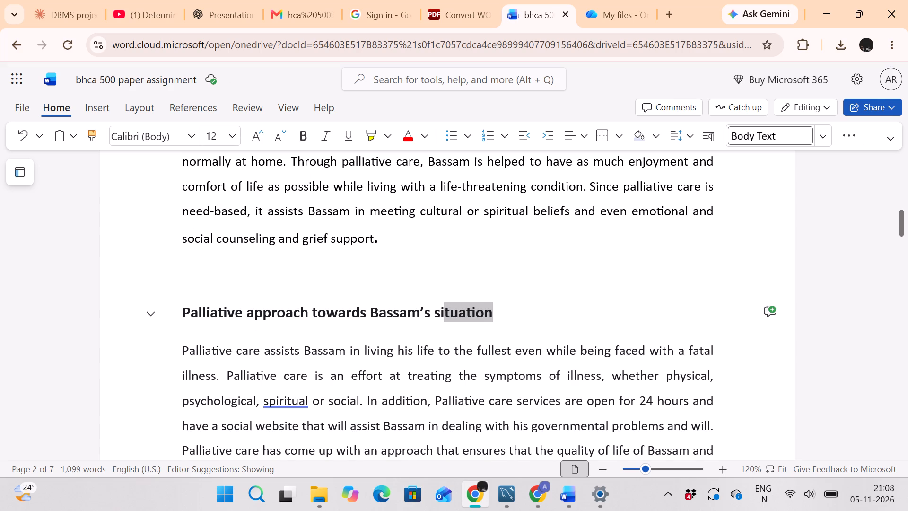
drag(444, 308, 434, 309)
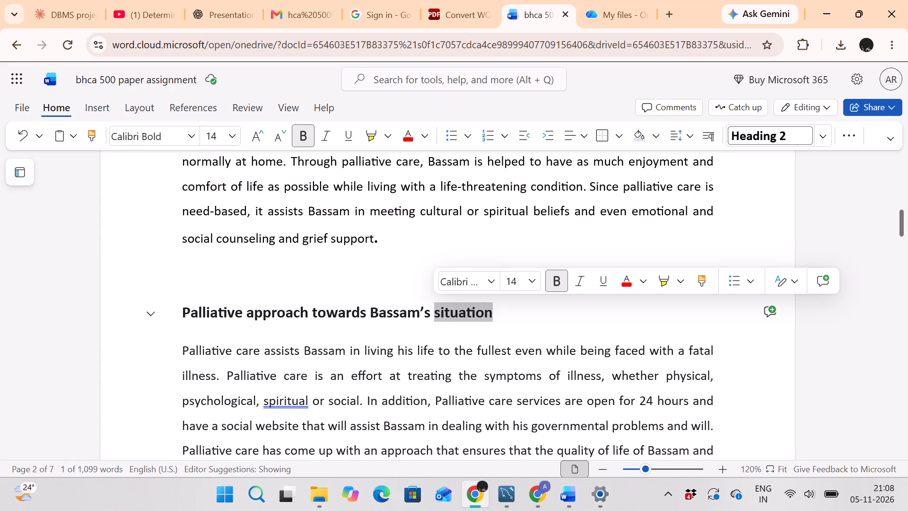
text(life)
key(period)
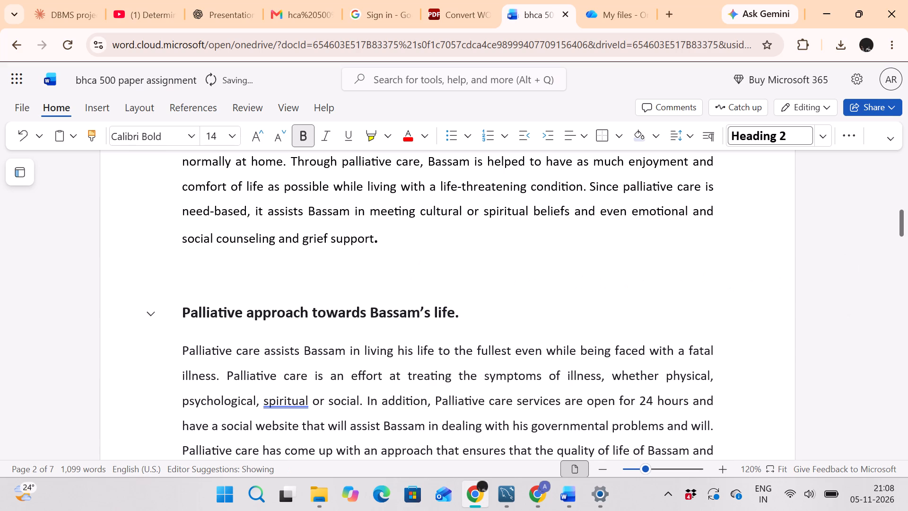
scroll(370, 313, down, 1)
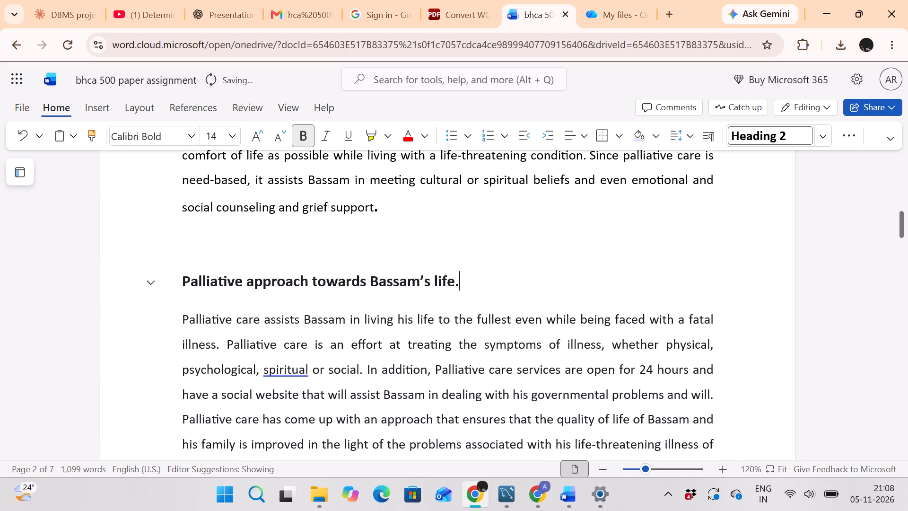
Replace "assists" with "help" in the first sentence under the heading "Palliative approach towards Bassam's life.".
scroll(370, 313, down, 1)
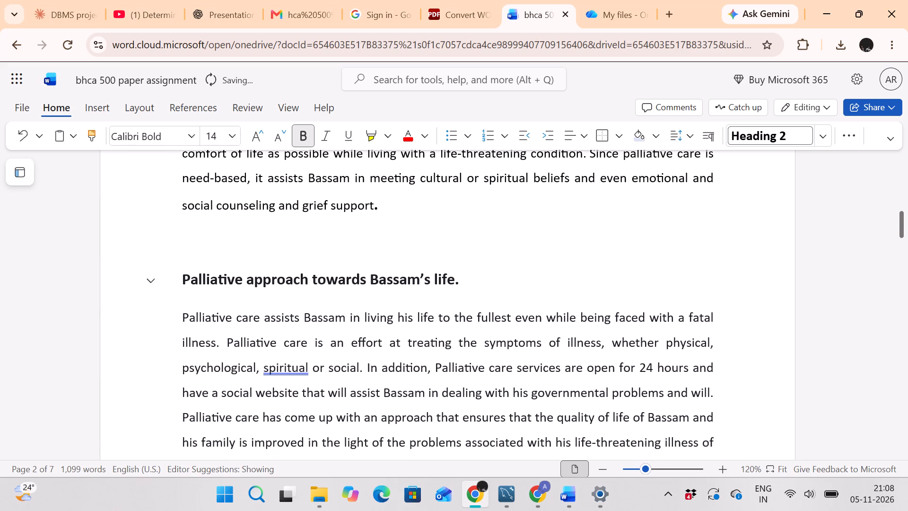
click(296, 317)
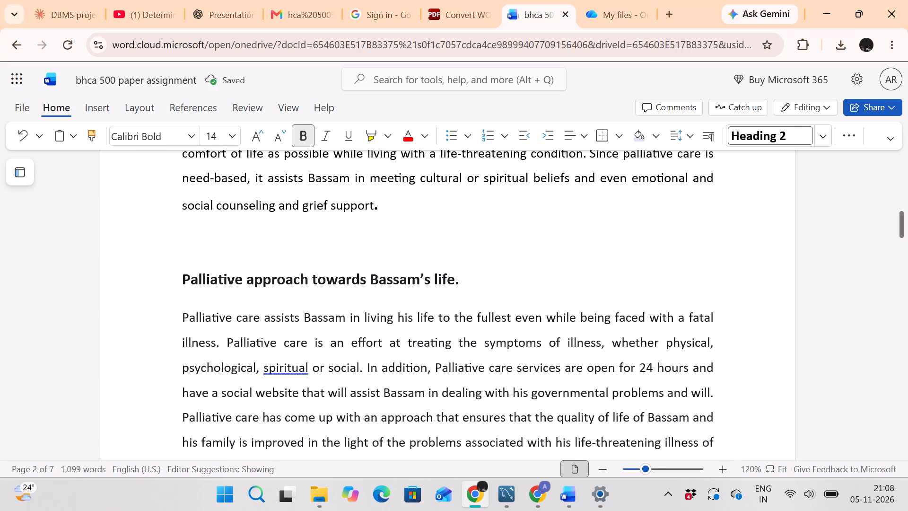
click(305, 317)
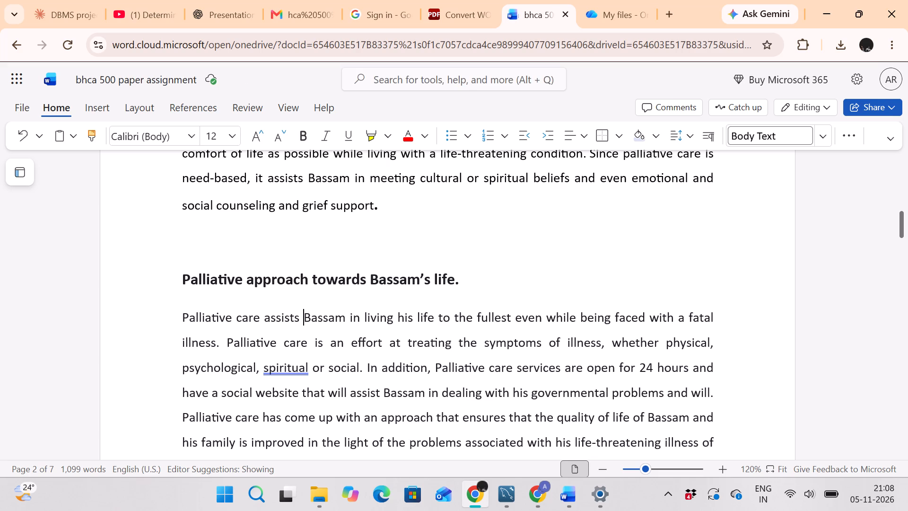
key(BackSpace)
key(BackSpace)
key(BackSpace)
key(BackSpace)
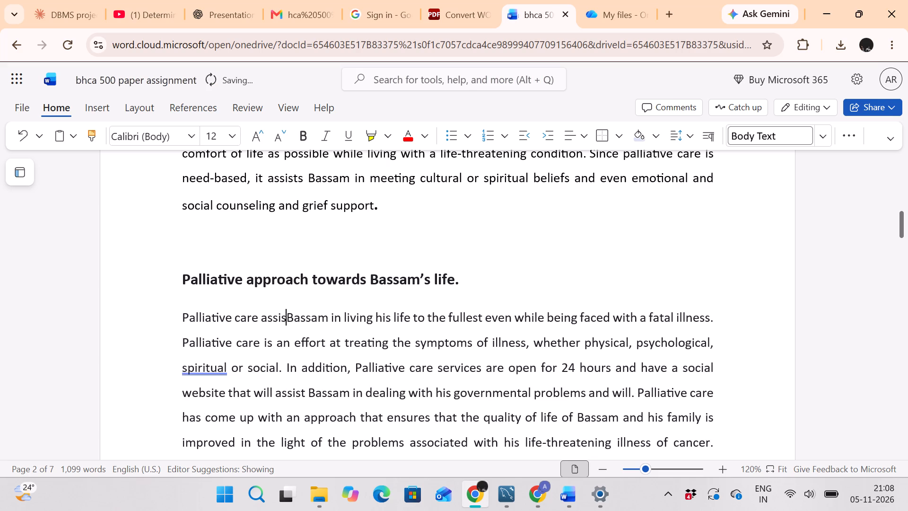
key(BackSpace)
key(BackSpace)
key(BackSpace)
key(BackSpace)
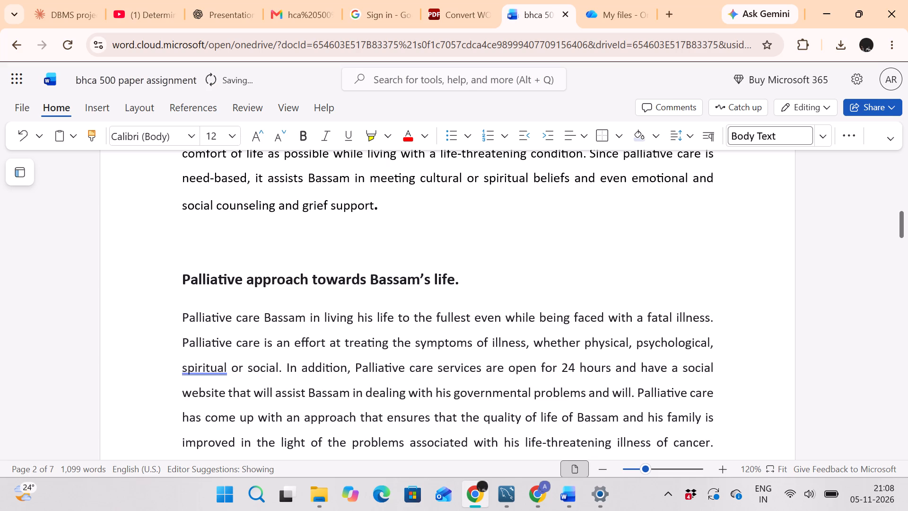
text(help)
key(space)
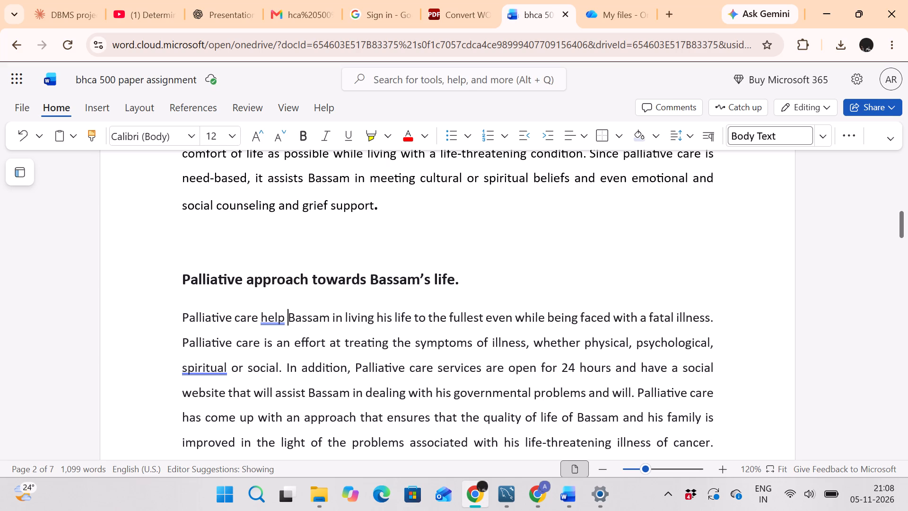
Replace "being faced with a fatal illness" with "having illness" at the end of the paragraph's first sentence.
drag(706, 317, 529, 323)
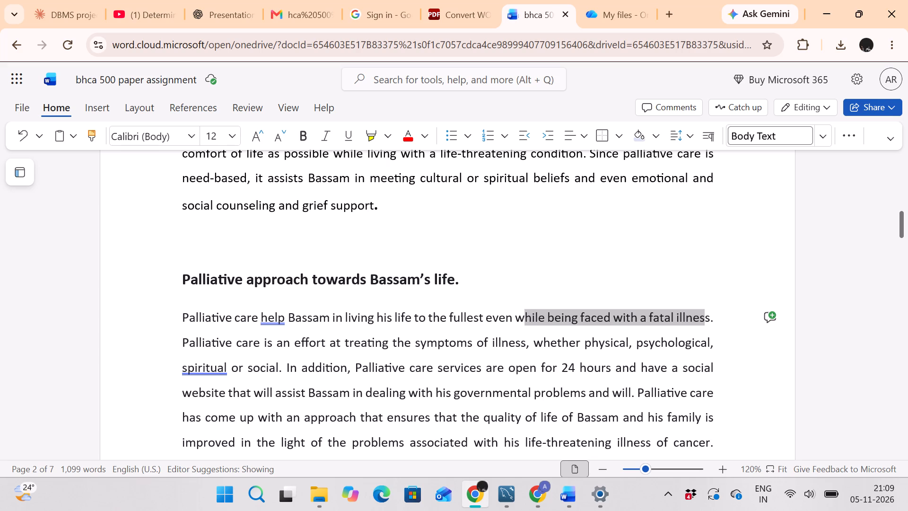
drag(529, 323, 575, 320)
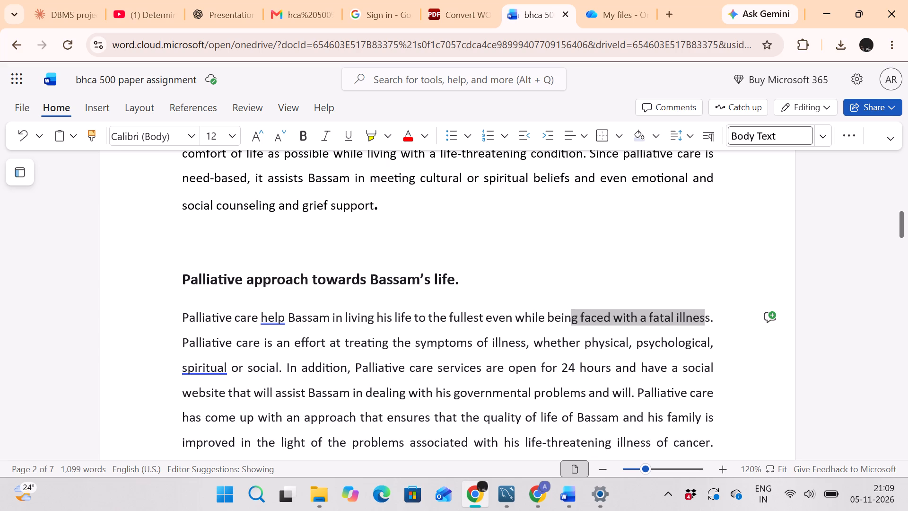
drag(575, 320, 534, 322)
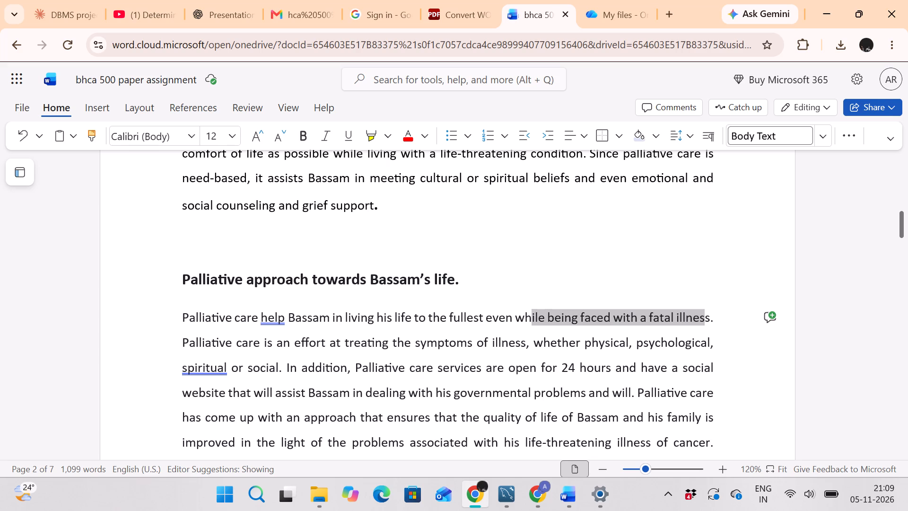
drag(534, 322, 544, 322)
key(BackSpace)
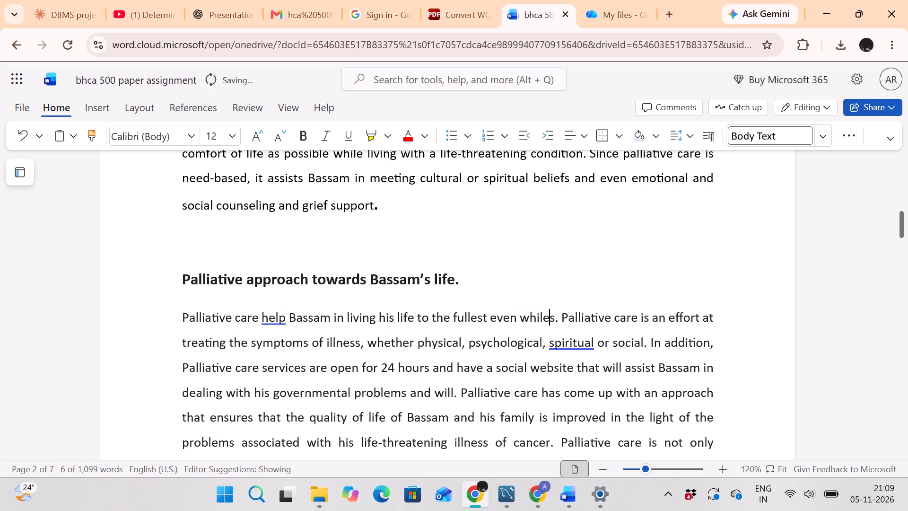
text(having)
key(space)
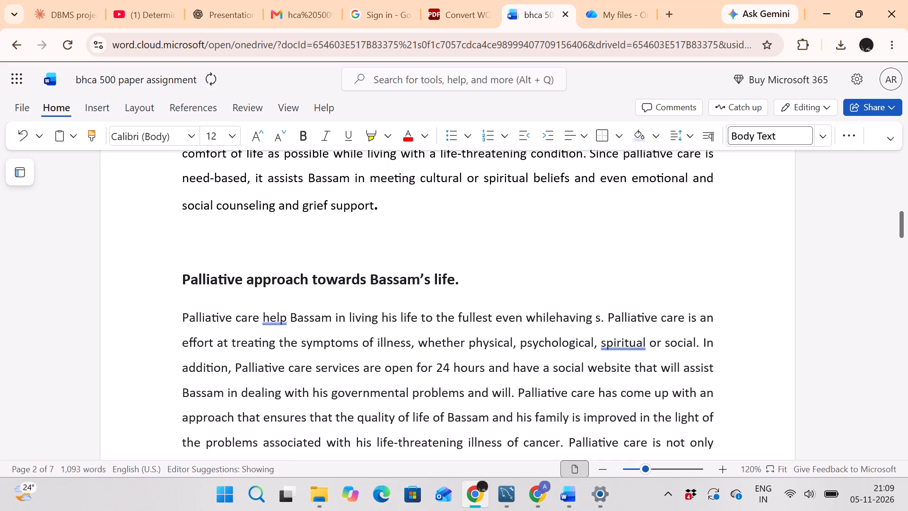
key(BackSpace)
key(BackSpace)
key(BackSpace)
key(BackSpace)
key(BackSpace)
key(BackSpace)
key(BackSpace)
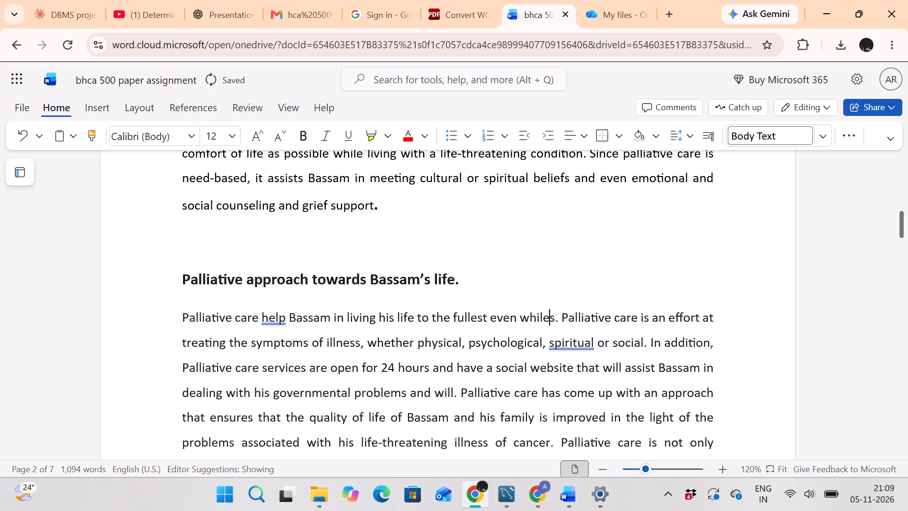
key(space)
text(having)
key(space)
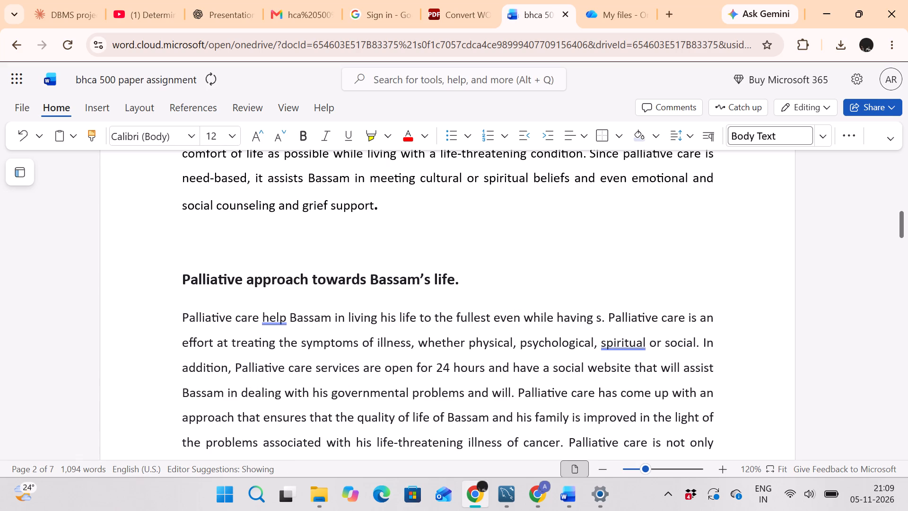
text(illnes)
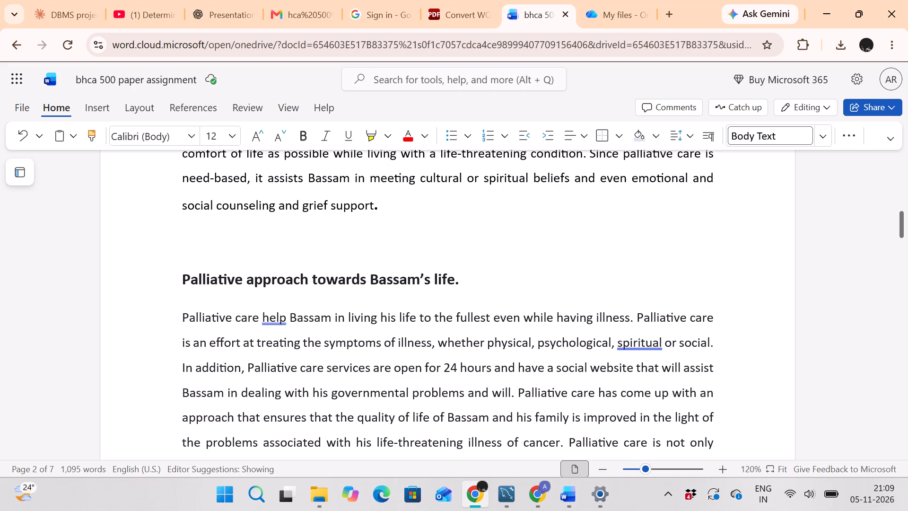
Delete "the symptoms of" from the second sentence, leaving "treating illness" with a single space between the words.
click(395, 342)
key(BackSpace)
key(BackSpace)
key(BackSpace)
key(BackSpace)
key(BackSpace)
key(BackSpace)
key(BackSpace)
key(BackSpace)
key(BackSpace)
key(BackSpace)
key(BackSpace)
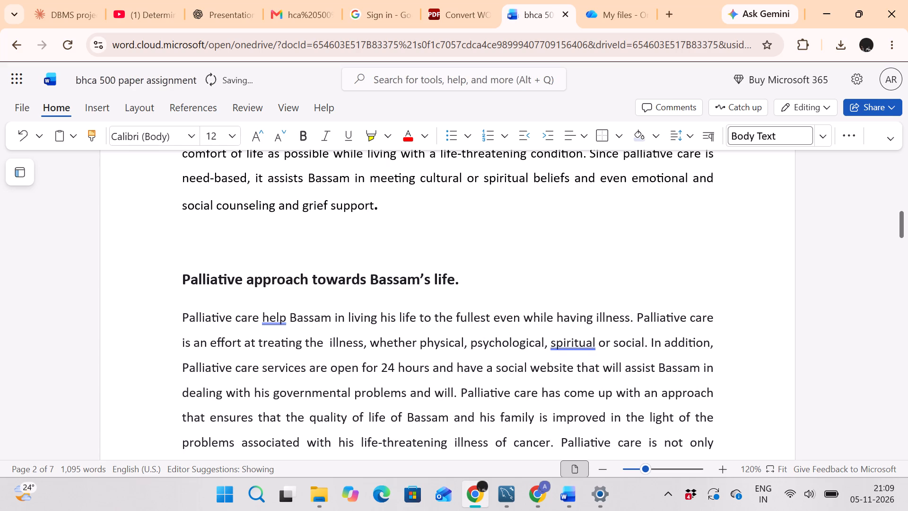
key(BackSpace)
key(BackSpace)
key(BackSpace)
key(BackSpace)
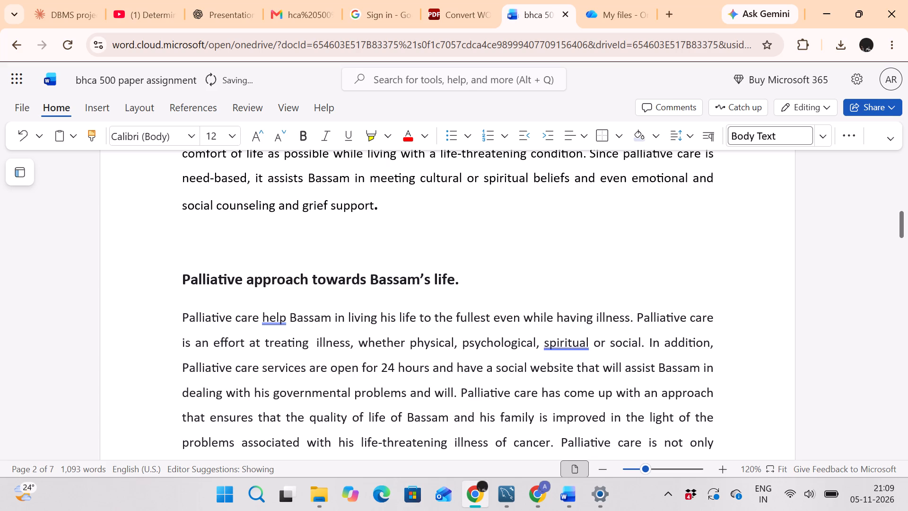
key(BackSpace)
key(Right)
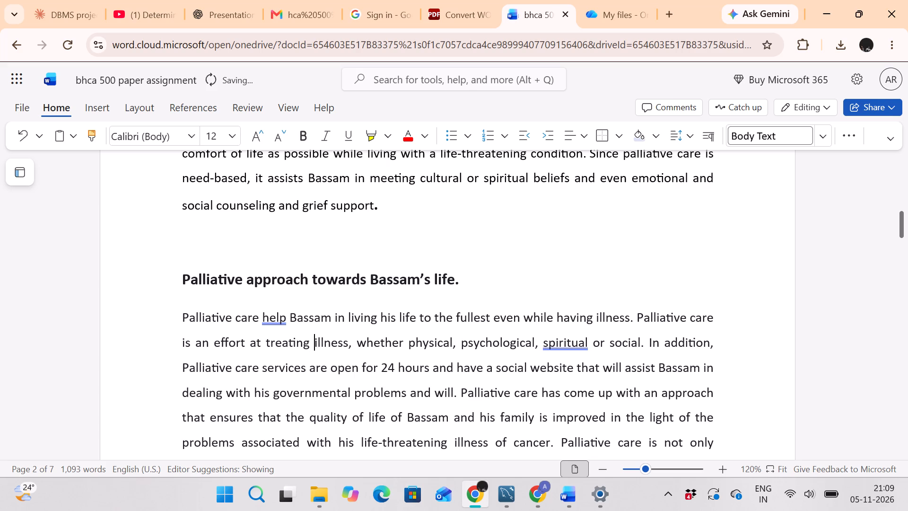
key(BackSpace)
key(space)
Delete "spiritual" and its extra space from the list "physical, psychological, spiritual or social".
click(589, 340)
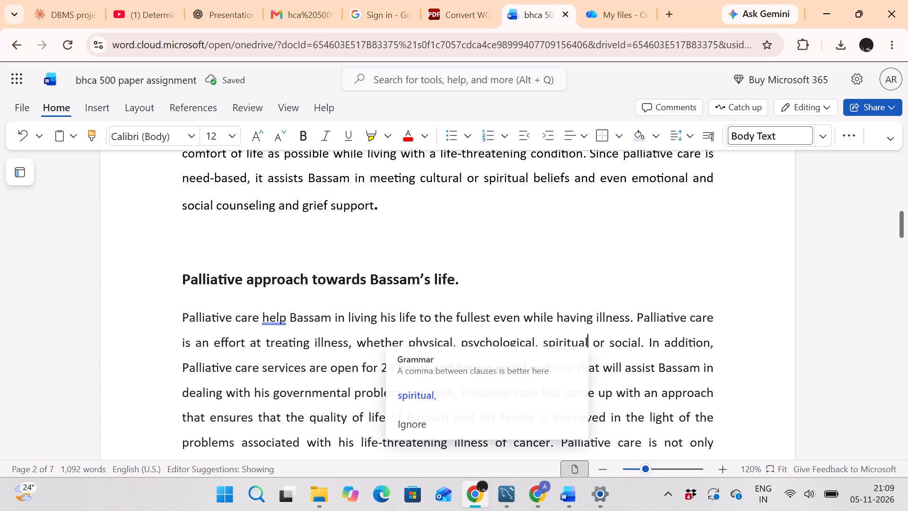
key(BackSpace)
key(BackSpace)
key(BackSpace)
key(BackSpace)
key(BackSpace)
key(BackSpace)
key(BackSpace)
key(BackSpace)
key(BackSpace)
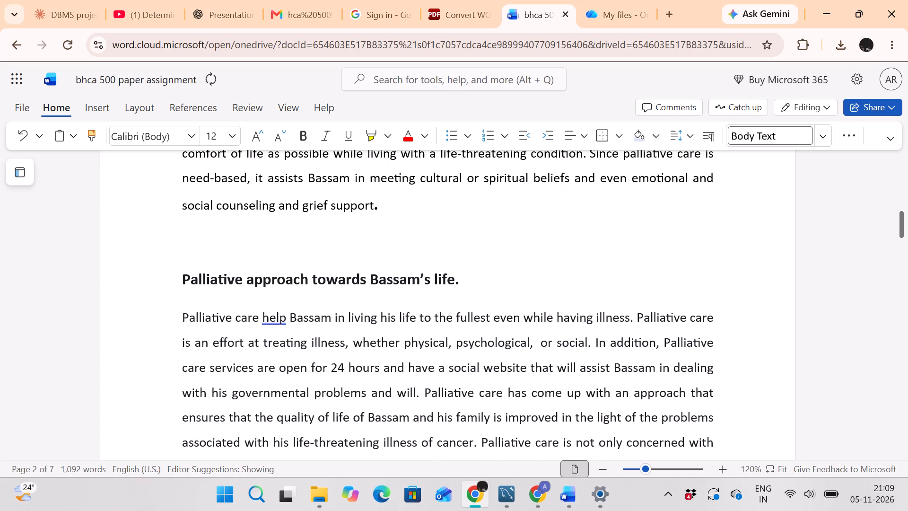
key(BackSpace)
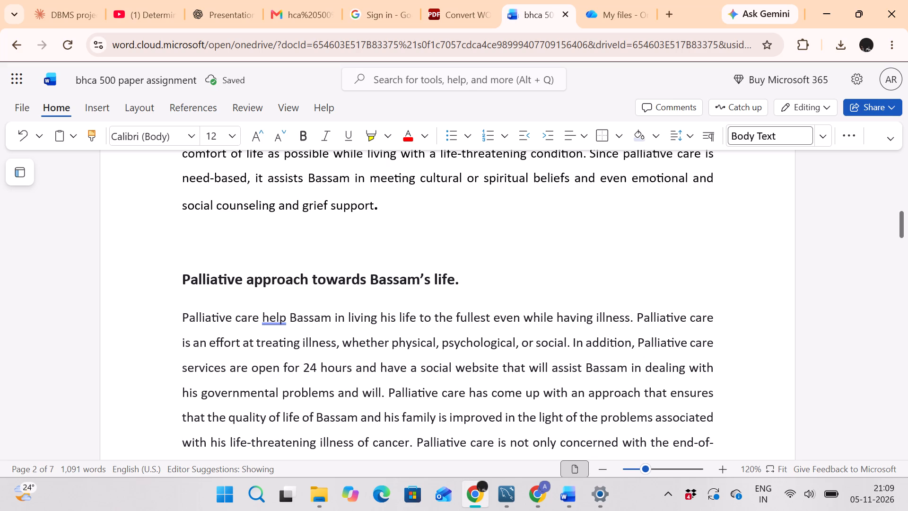
Replace "Bassam" with "person" in the phrase "will assist Bassam in dealing with his governmental problems".
scroll(624, 382, down, 1)
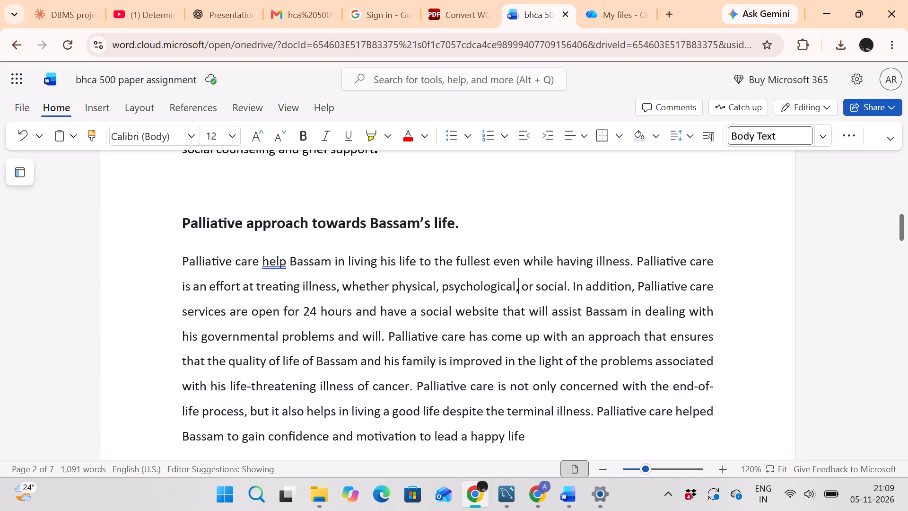
scroll(478, 350, down, 1)
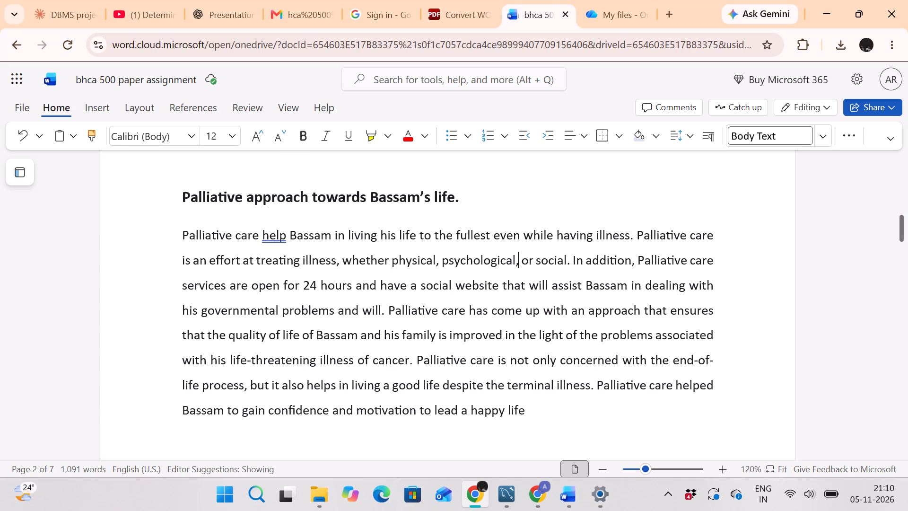
click(626, 285)
key(BackSpace)
key(BackSpace)
key(BackSpace)
key(BackSpace)
key(BackSpace)
key(BackSpace)
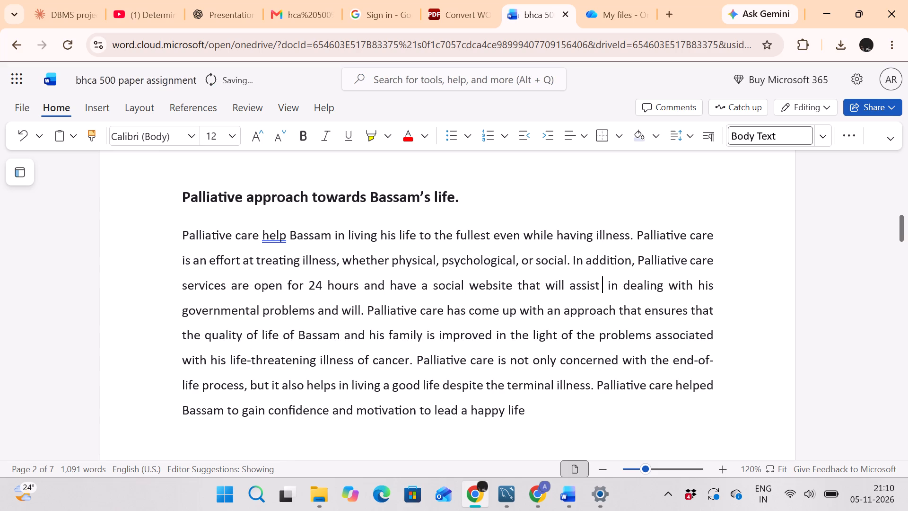
text(person)
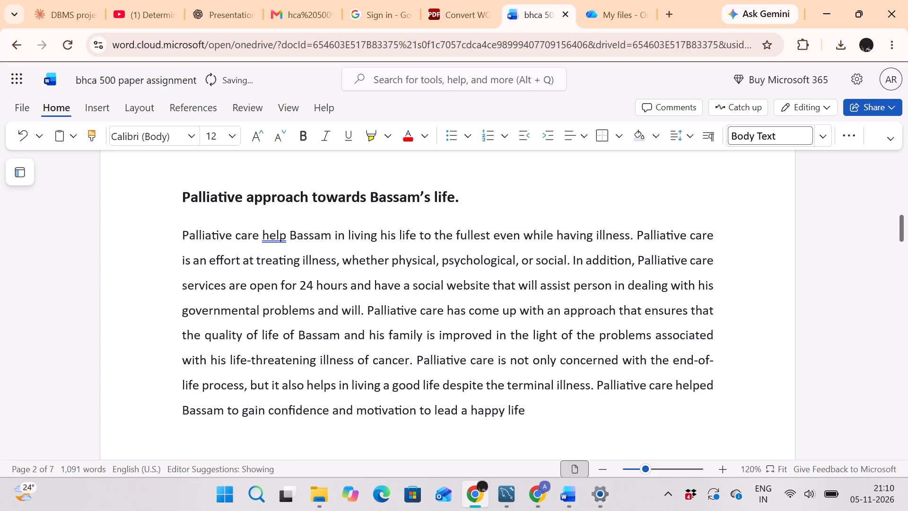
Delete "governmental" before "problems" in the sentence about 24-hour services, keeping one space after "his".
click(258, 310)
key(BackSpace)
key(BackSpace)
key(BackSpace)
key(BackSpace)
key(BackSpace)
key(BackSpace)
key(BackSpace)
key(BackSpace)
key(BackSpace)
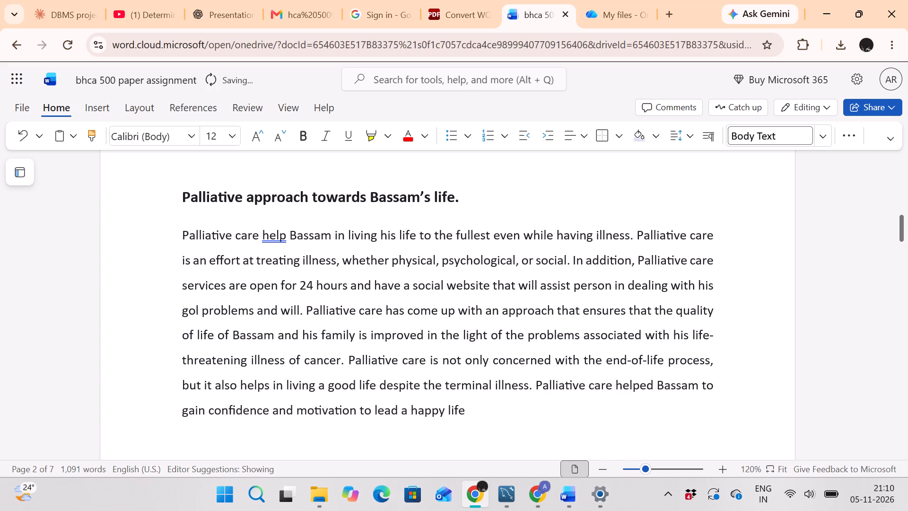
key(BackSpace)
key(BackSpace)
key(Right)
key(BackSpace)
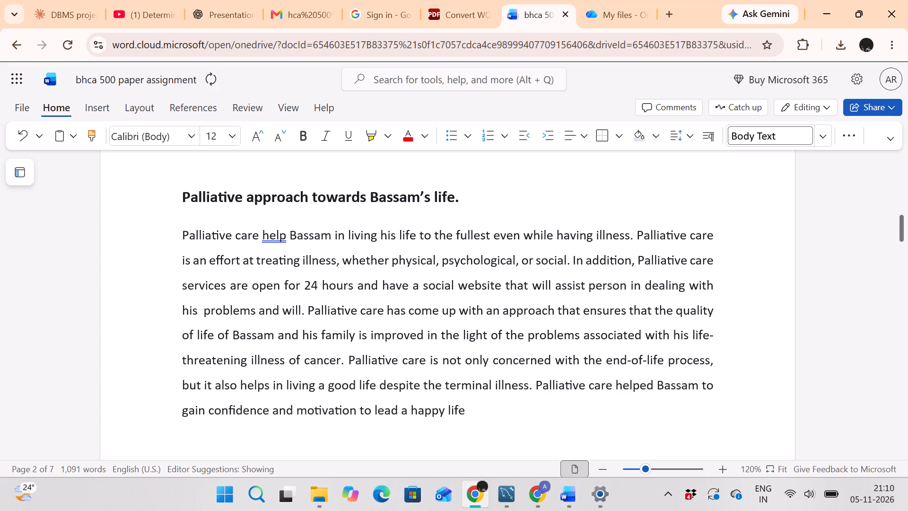
key(BackSpace)
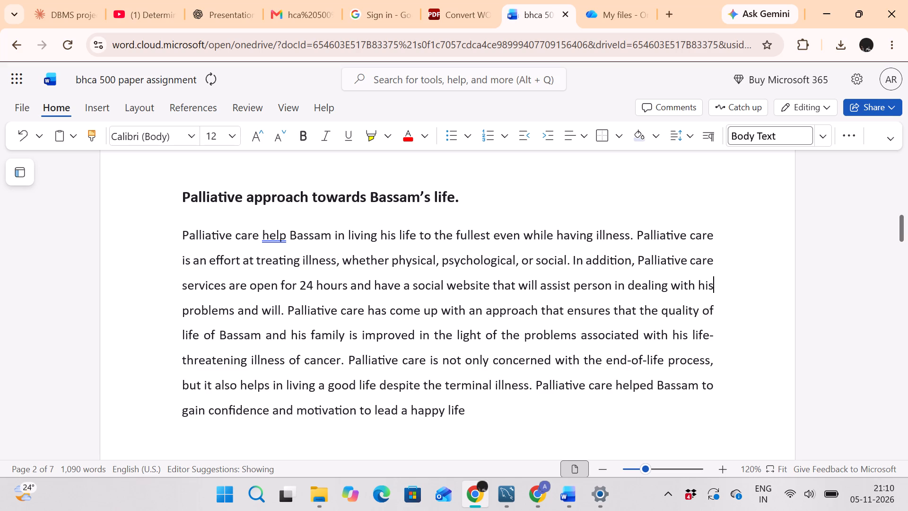
Delete "and will" after "problems" so the sentence about 24-hour services ends with "his problems.".
click(283, 314)
key(BackSpace)
key(BackSpace)
key(BackSpace)
key(BackSpace)
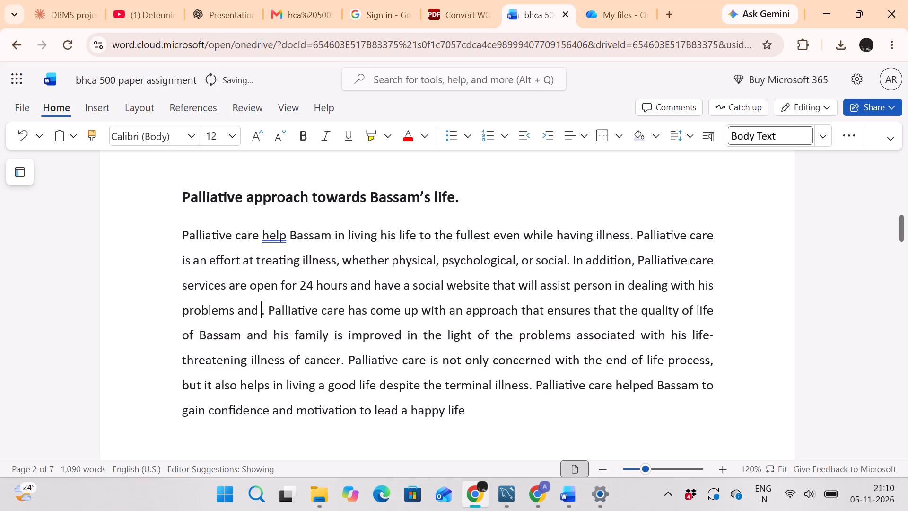
key(BackSpace)
key(BackSpace)
key(BackSpace)
key(BackSpace)
key(BackSpace)
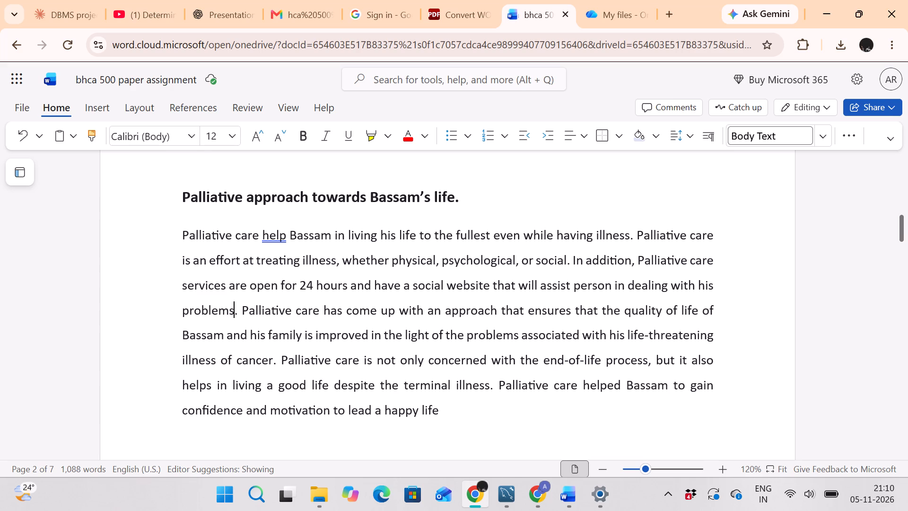
Replace "consulted" with "visited" in the Physical Needs sentence "if he had consulted the physician before".
scroll(447, 369, down, 4)
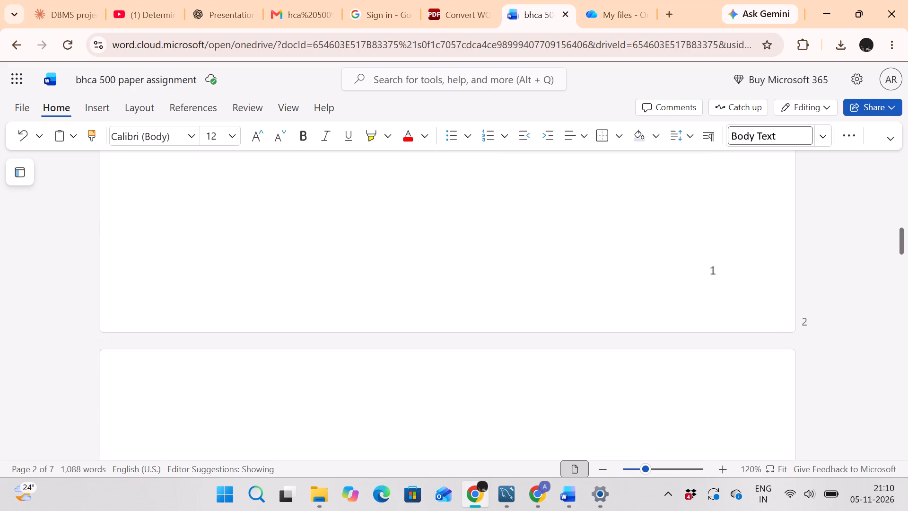
scroll(447, 369, down, 1)
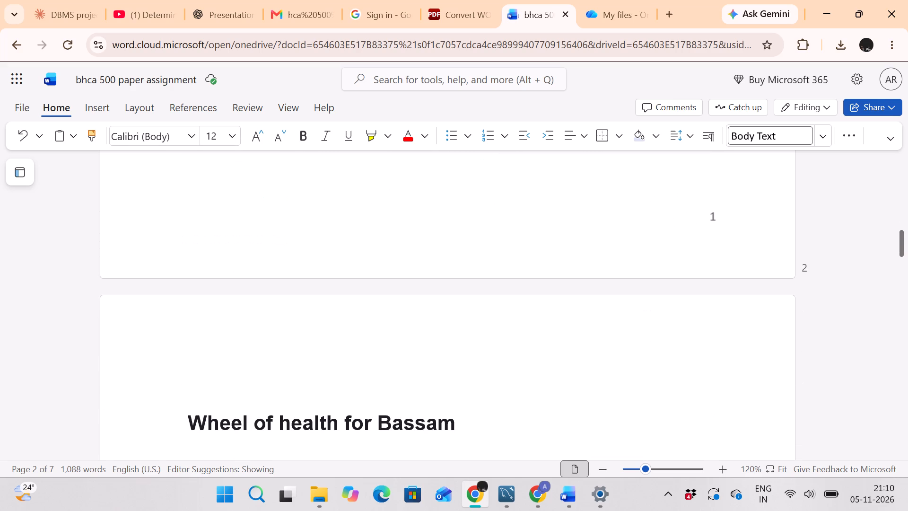
scroll(447, 369, down, 2)
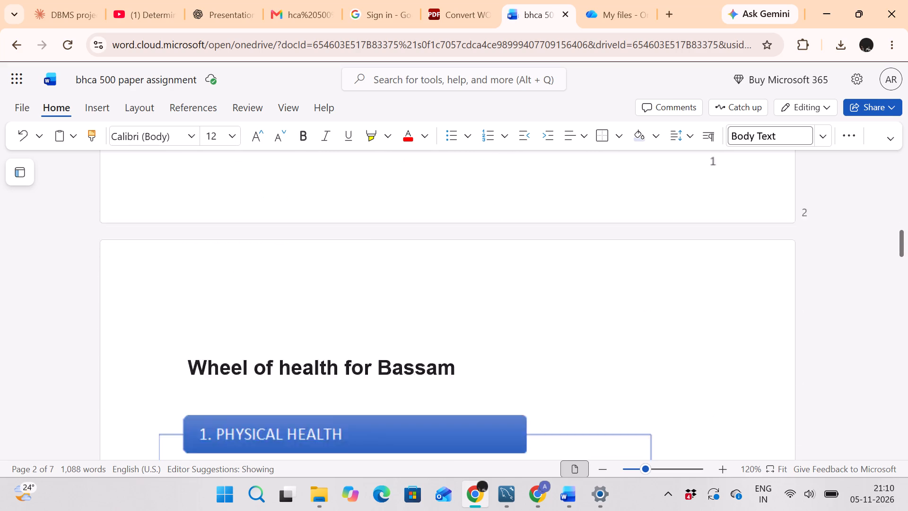
scroll(447, 369, down, 6)
scroll(447, 369, up, 3)
scroll(447, 369, down, 1)
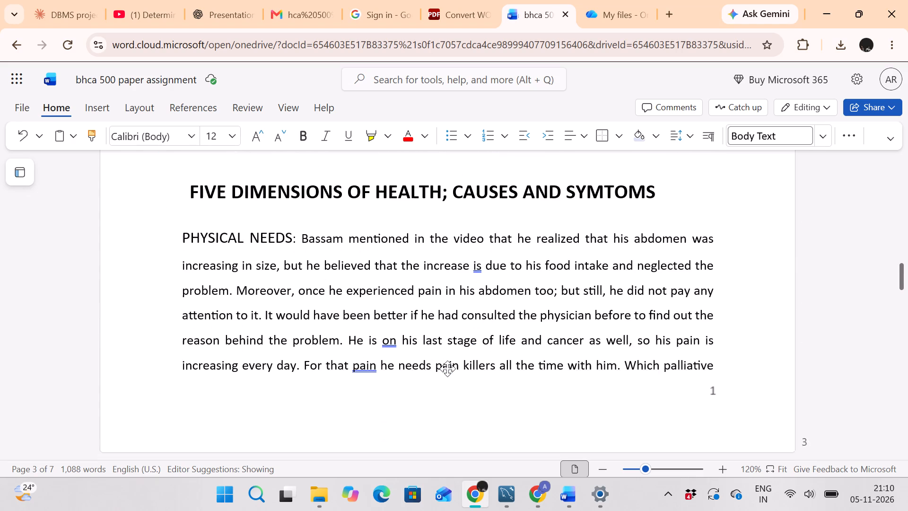
scroll(447, 369, down, 1)
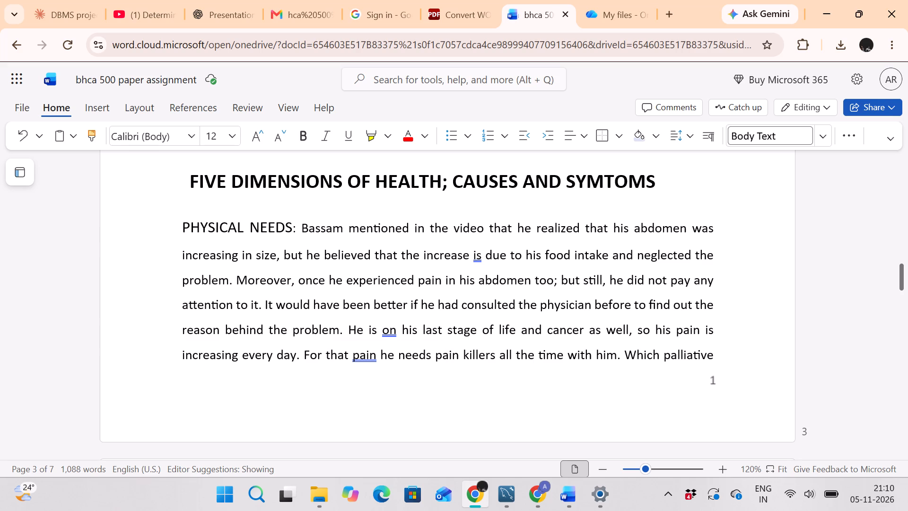
click(515, 306)
key(BackSpace)
key(BackSpace)
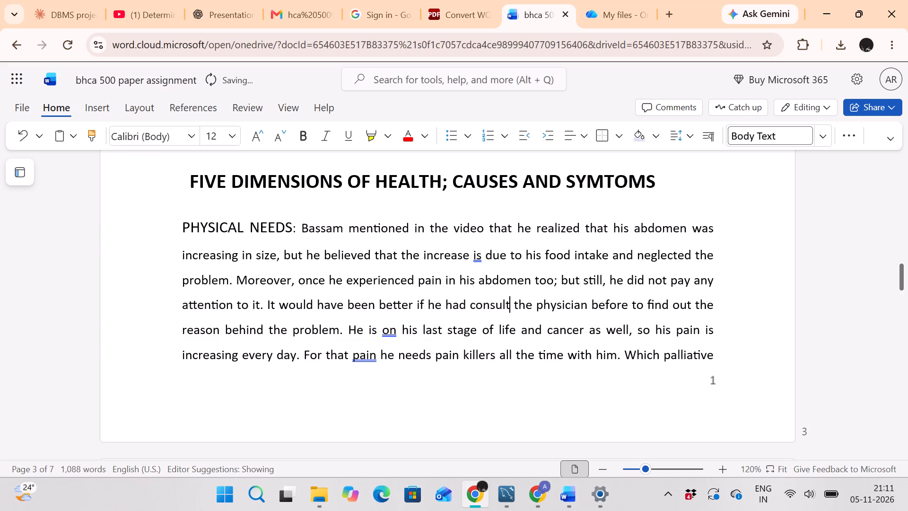
key(BackSpace)
key(BackSpace)
key(BackSpace)
key(BackSpace)
key(BackSpace)
key(BackSpace)
key(BackSpace)
text(visited)
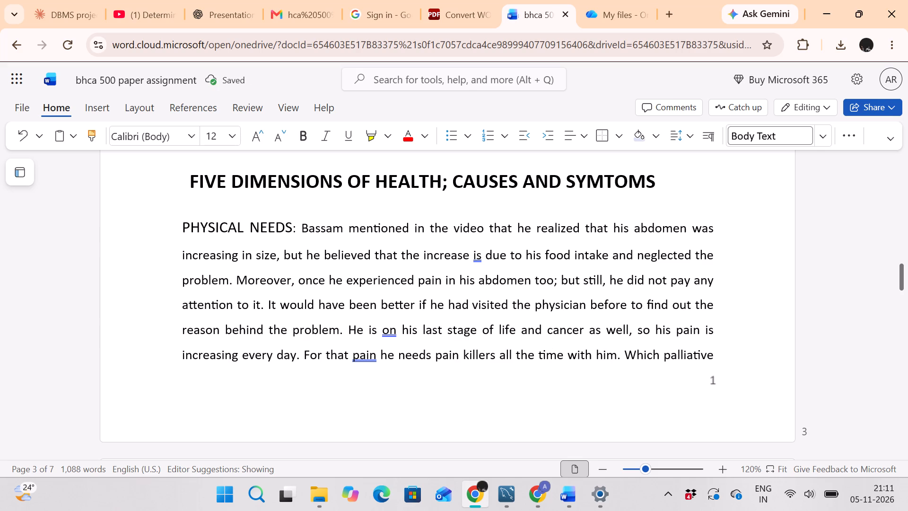
Replace "physician" with "doctor" in the Physical Needs sentence about finding out the reason behind the problem.
click(586, 306)
key(BackSpace)
key(BackSpace)
key(BackSpace)
key(BackSpace)
key(BackSpace)
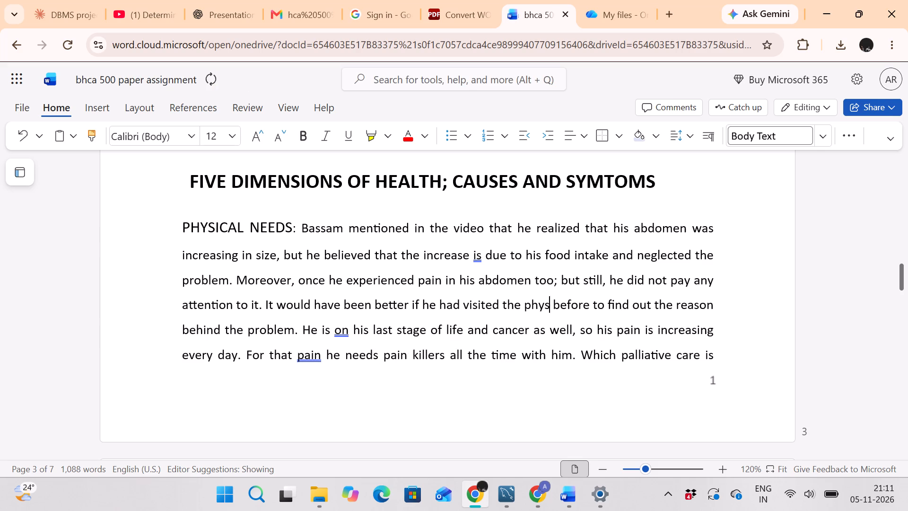
key(BackSpace)
key(BackSpace)
key(BackSpace)
key(BackSpace)
text(doctor)
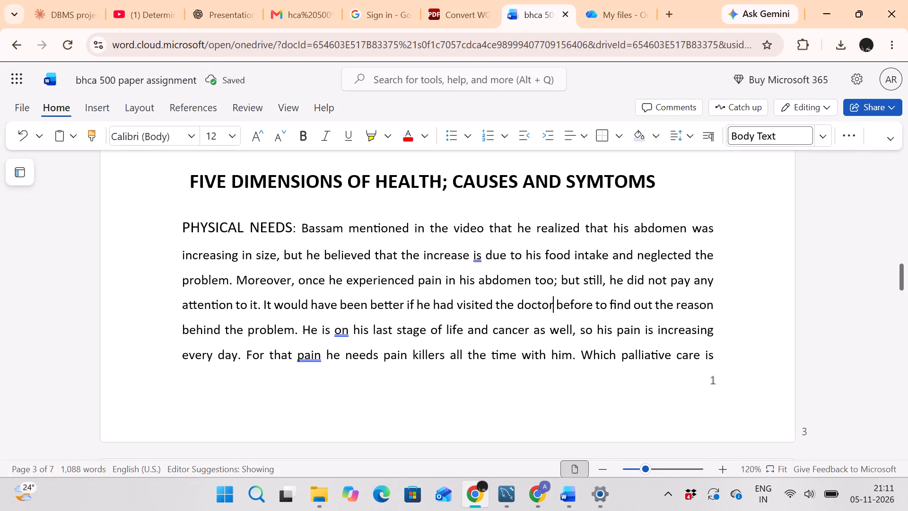
Delete "of life and" from the phrase "his last stage of life and cancer" in the Physical Needs paragraph.
double_click(358, 335)
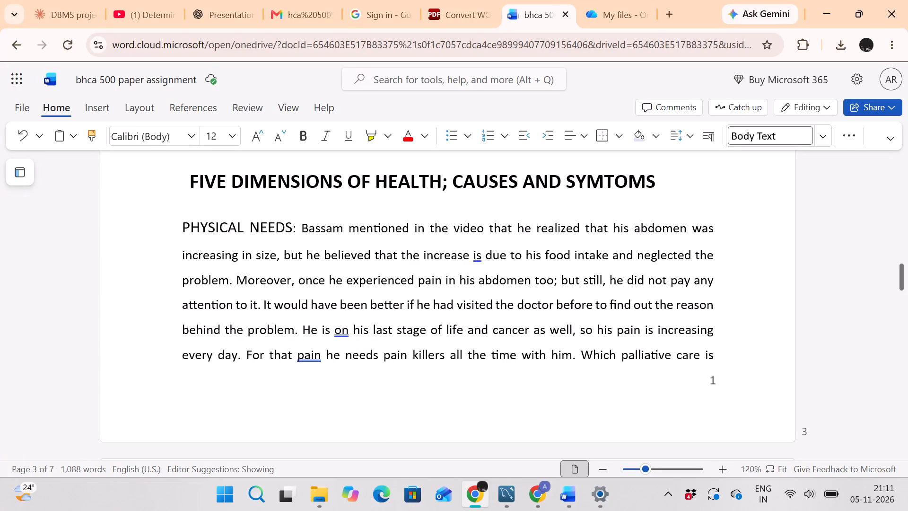
click(480, 328)
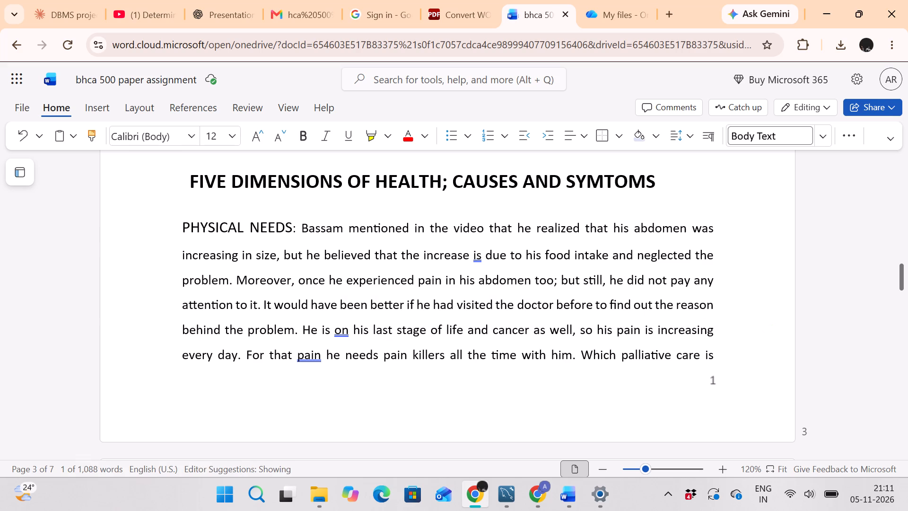
click(469, 328)
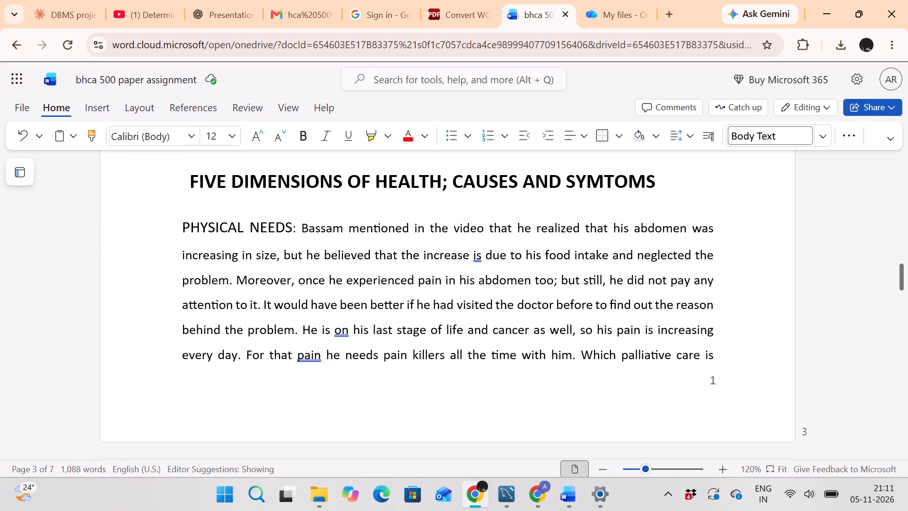
key(BackSpace)
key(BackSpace)
key(BackSpace)
key(BackSpace)
key(BackSpace)
key(BackSpace)
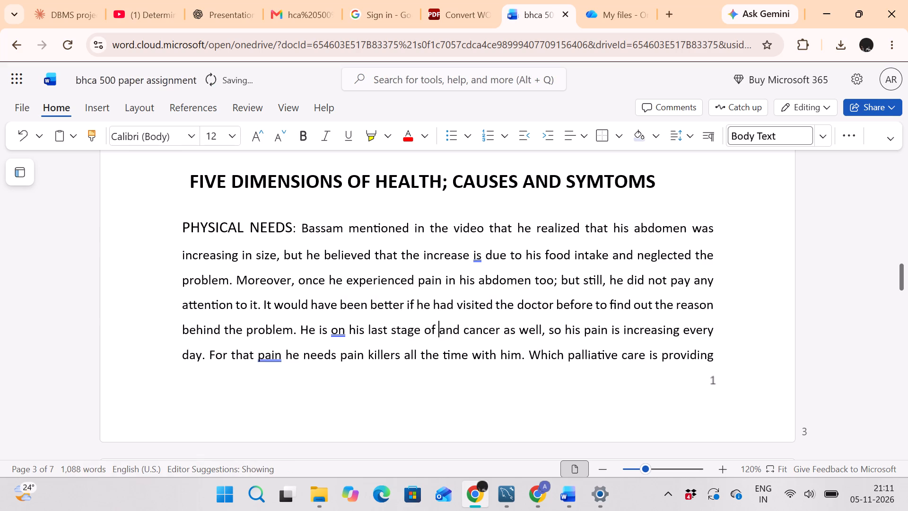
key(BackSpace)
key(BackSpace)
key(Right)
key(Right)
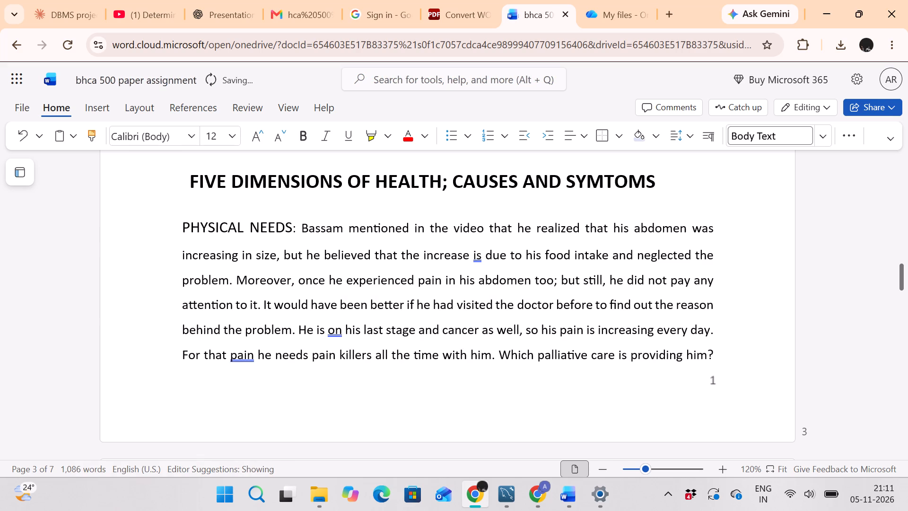
key(Right)
key(Right)
key(BackSpace)
key(BackSpace)
key(BackSpace)
key(BackSpace)
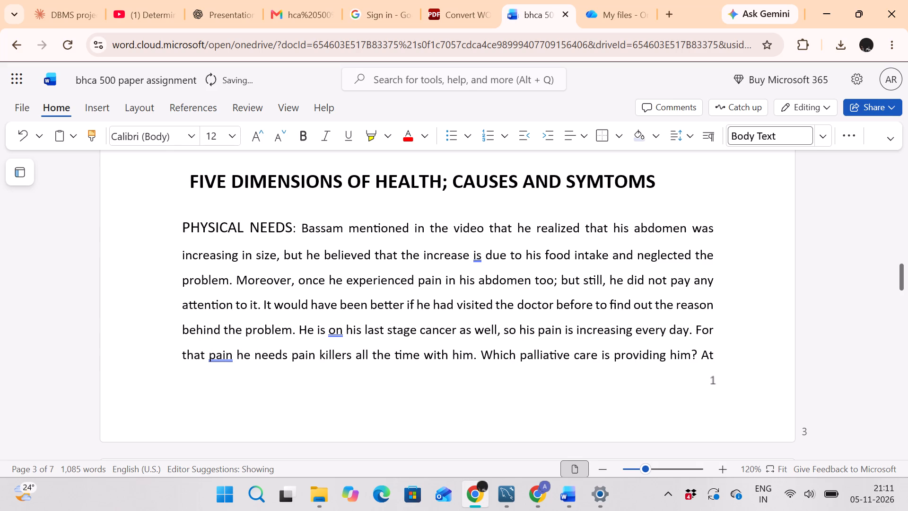
Delete "as well" after "cancer" in the Physical Needs paragraph, keeping the comma before "so his pain".
click(496, 330)
key(BackSpace)
key(BackSpace)
key(BackSpace)
key(BackSpace)
key(BackSpace)
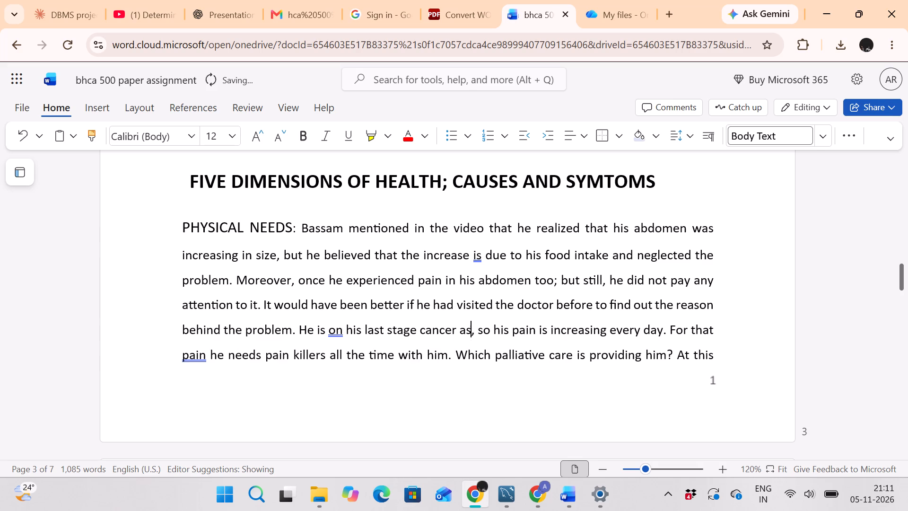
key(BackSpace)
key(BackSpace)
key(BackSpace)
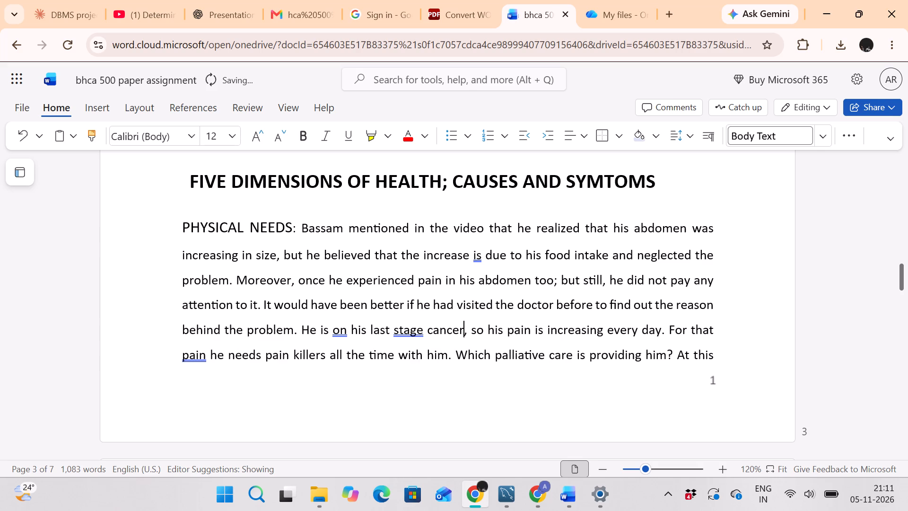
Replace "extremely" with "very" in the phrase "he is extremely positive about his life" in the Spiritual Needs section.
scroll(620, 368, down, 4)
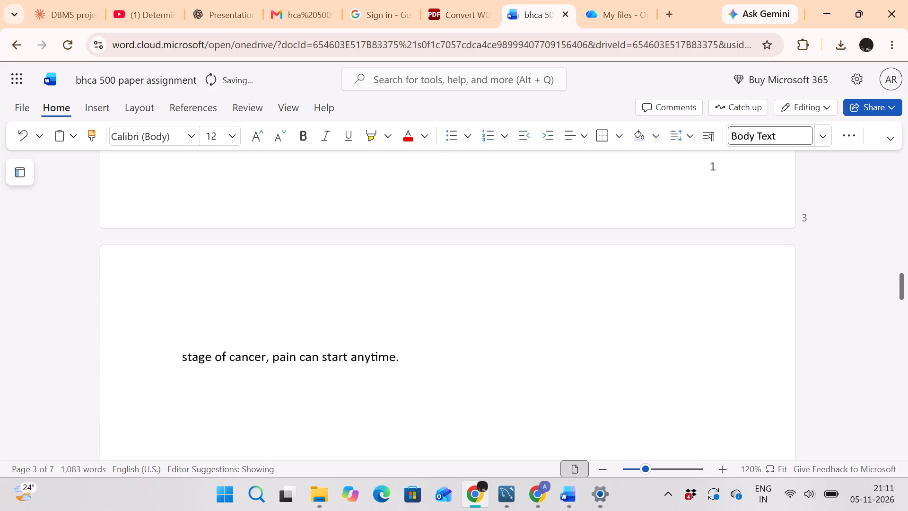
scroll(620, 368, down, 1)
scroll(620, 368, up, 3)
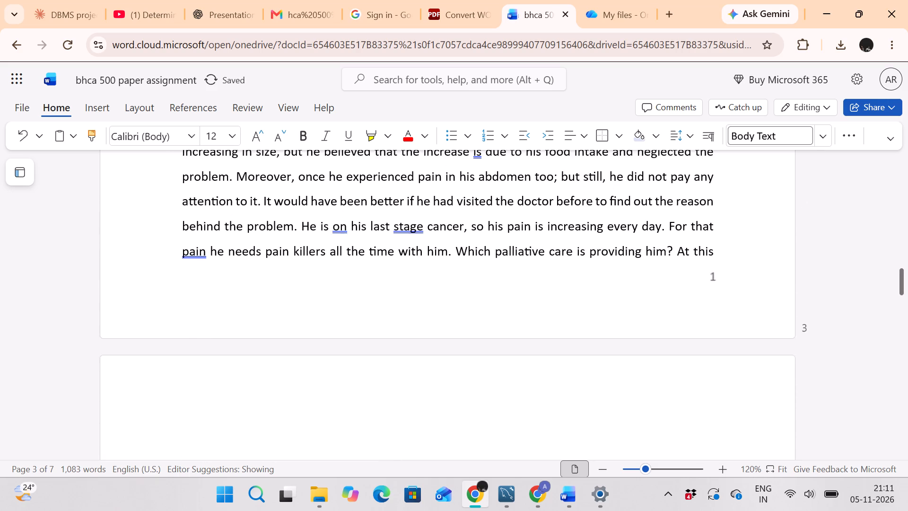
scroll(620, 368, down, 2)
scroll(620, 368, up, 2)
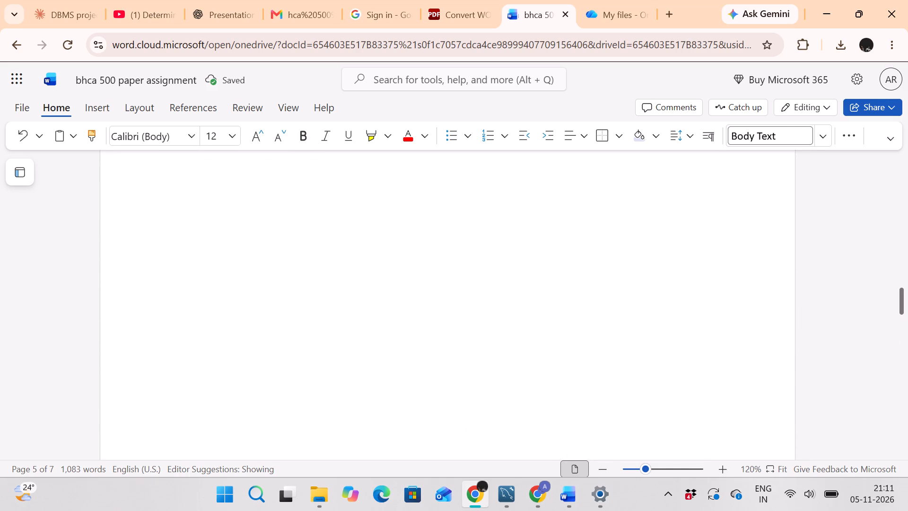
scroll(623, 358, down, 5)
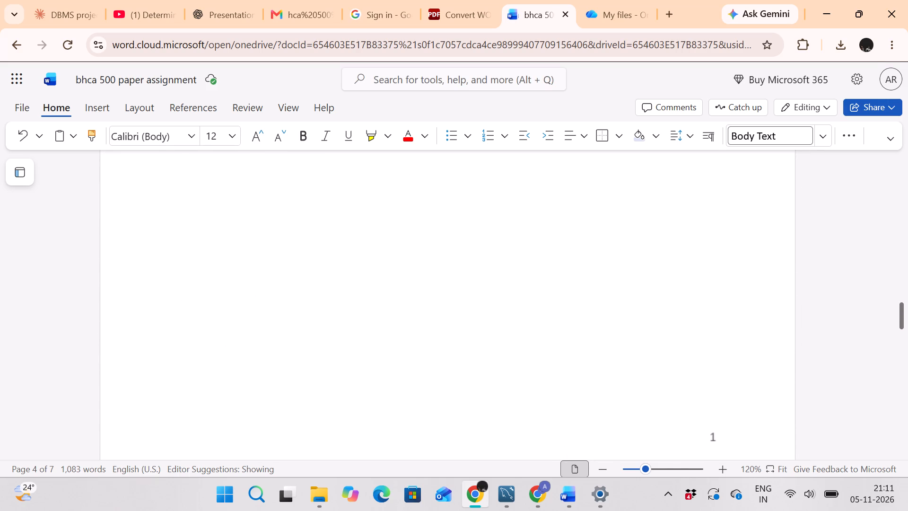
scroll(623, 358, down, 3)
scroll(623, 358, up, 4)
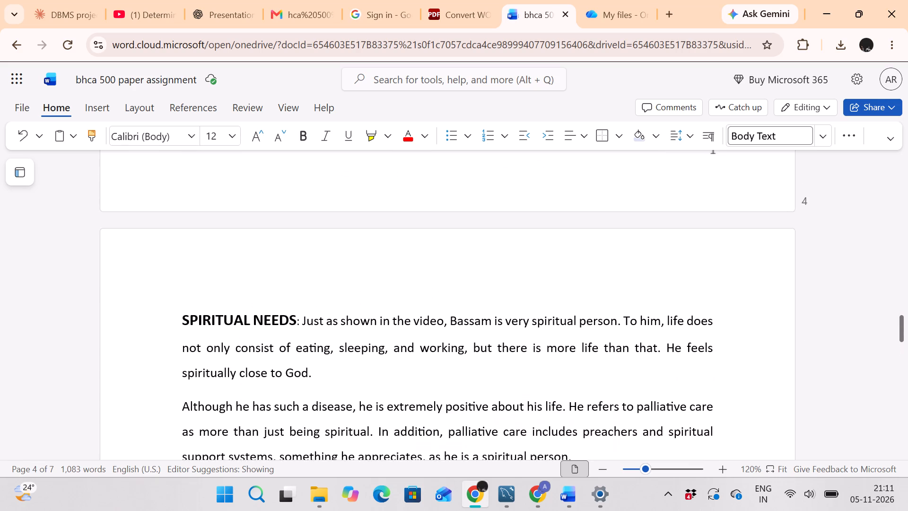
scroll(623, 358, up, 1)
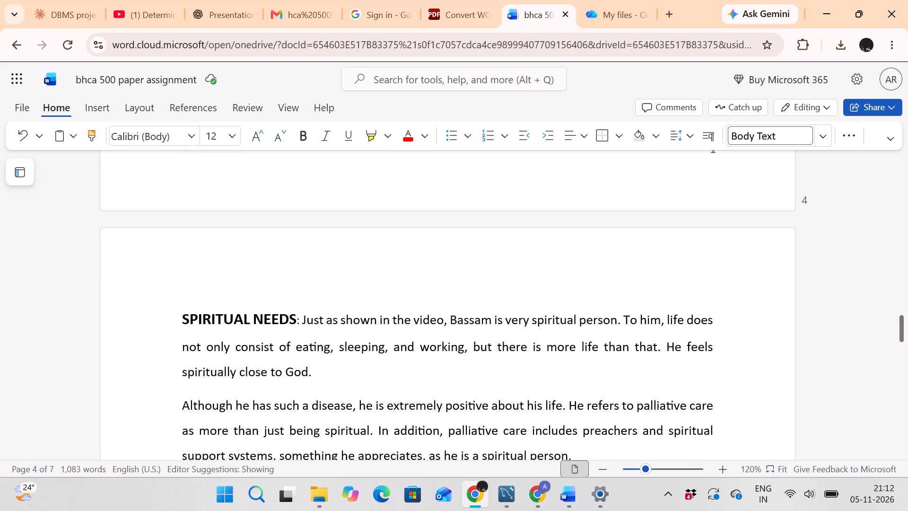
right_click(623, 358)
scroll(623, 358, down, 1)
click(236, 396)
click(440, 407)
key(BackSpace)
key(BackSpace)
key(BackSpace)
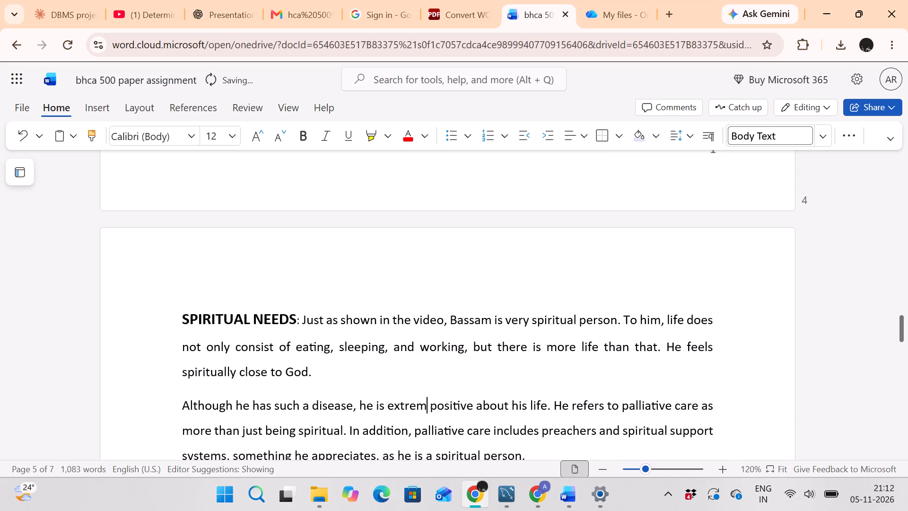
key(BackSpace)
key(BackSpace)
key(BackSpace)
key(BackSpace)
key(BackSpace)
key(BackSpace)
text(very)
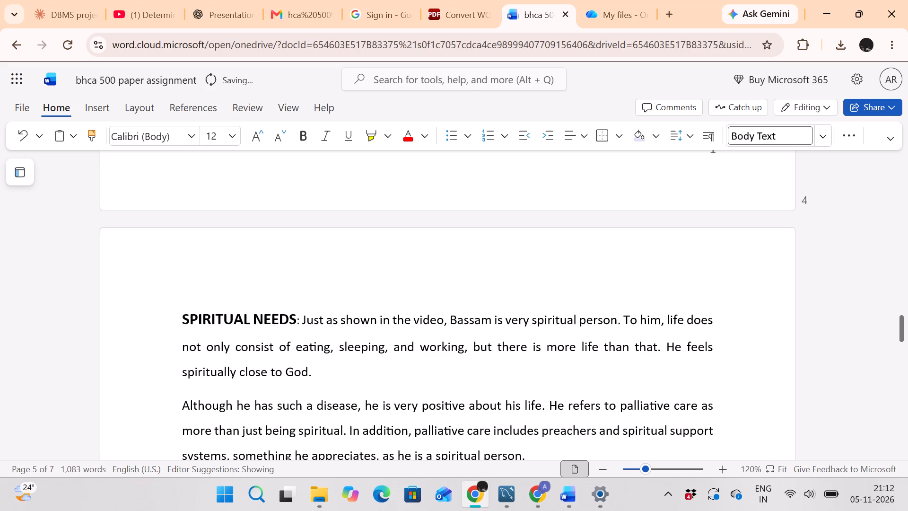
Delete the sentence "He refers to palliative care as more than just being spiritual." from the Spiritual Needs section.
scroll(562, 430, down, 1)
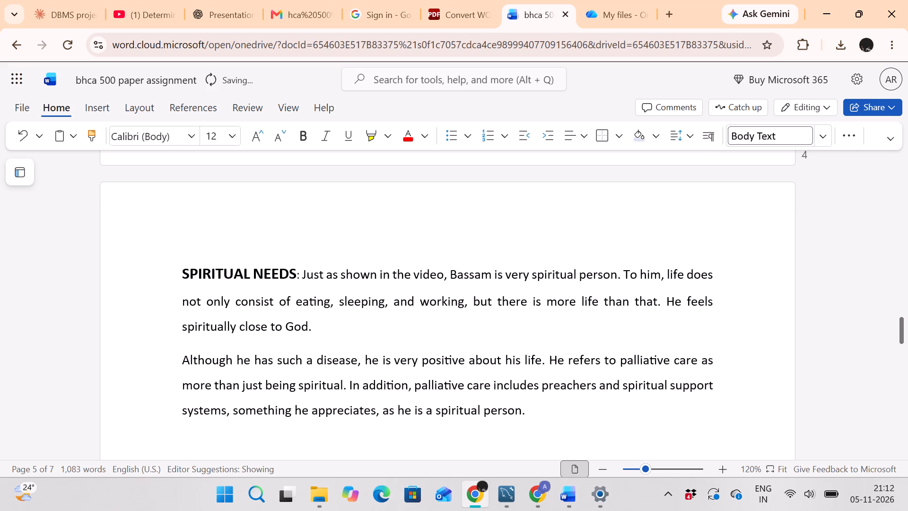
drag(547, 352, 719, 355)
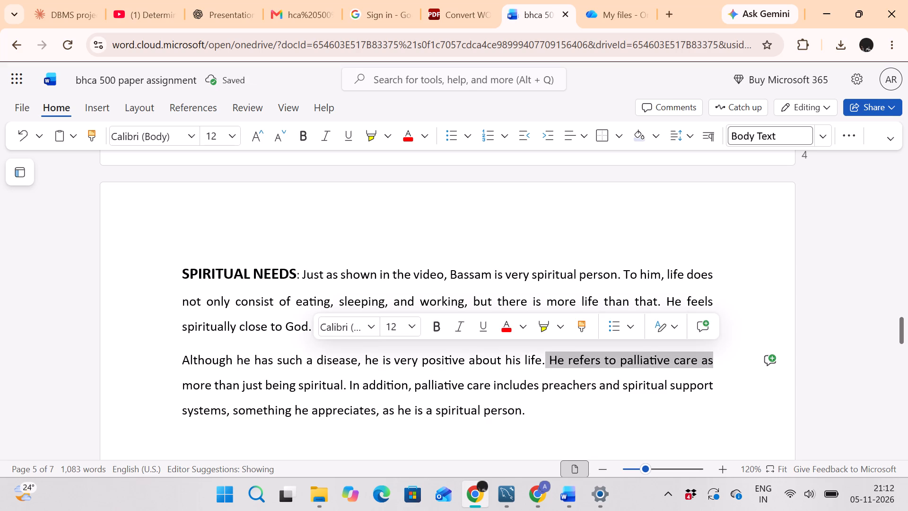
key(BackSpace)
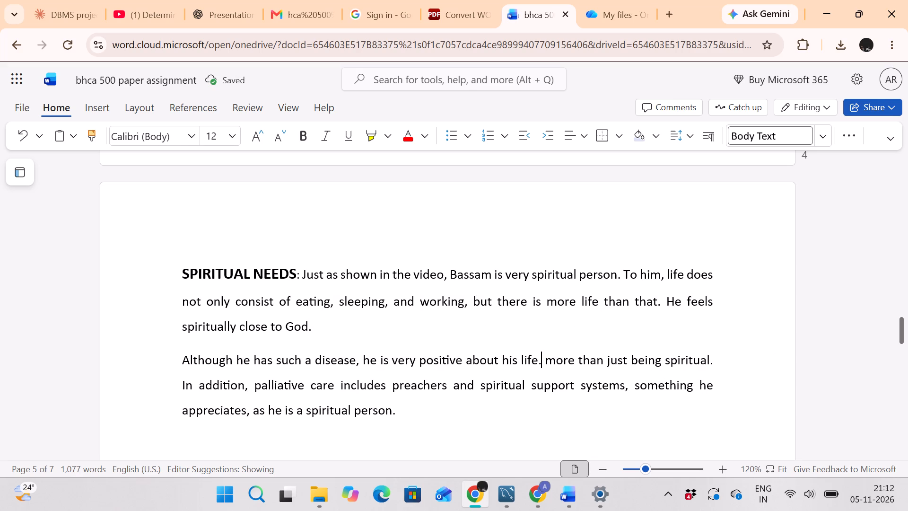
drag(541, 365, 736, 364)
key(BackSpace)
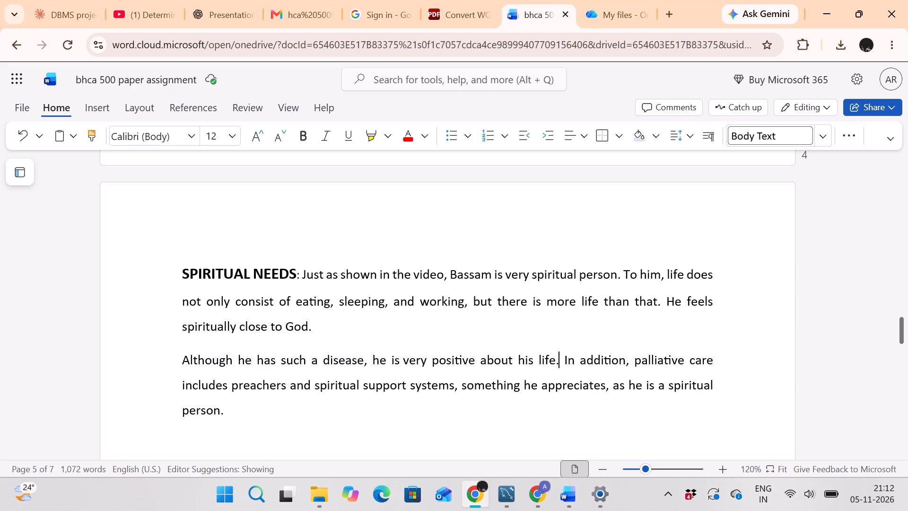
Replace "spiritual" with "personal" before "support systems" in the Spiritual Needs section.
click(357, 383)
key(Right)
key(BackSpace)
key(BackSpace)
key(BackSpace)
key(BackSpace)
key(BackSpace)
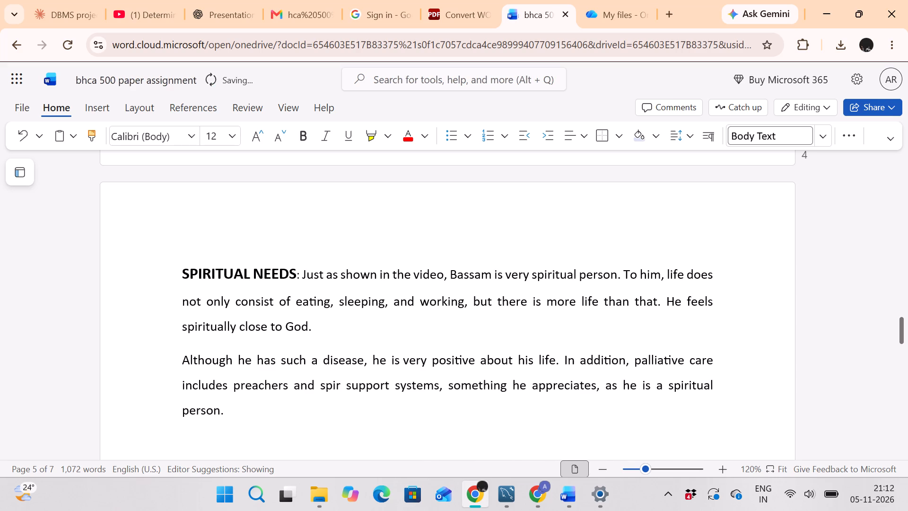
key(BackSpace)
key(BackSpace)
key(BackSpace)
key(BackSpace)
text(personal)
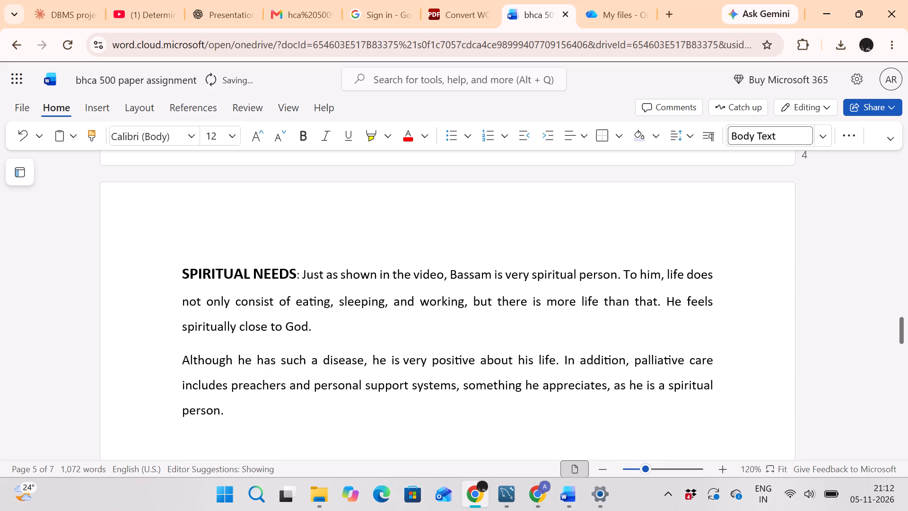
Replace "appreciates" with "feel good about" in the phrase "something he appreciates" in the Spiritual Needs section.
click(607, 387)
key(BackSpace)
key(BackSpace)
key(BackSpace)
key(BackSpace)
key(BackSpace)
key(BackSpace)
key(BackSpace)
key(BackSpace)
key(BackSpace)
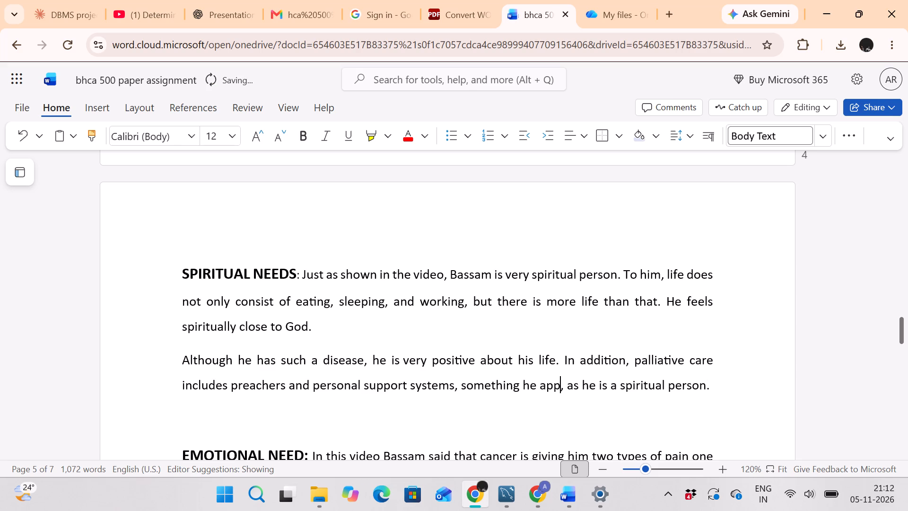
key(BackSpace)
key(BackSpace)
text(feel good about)
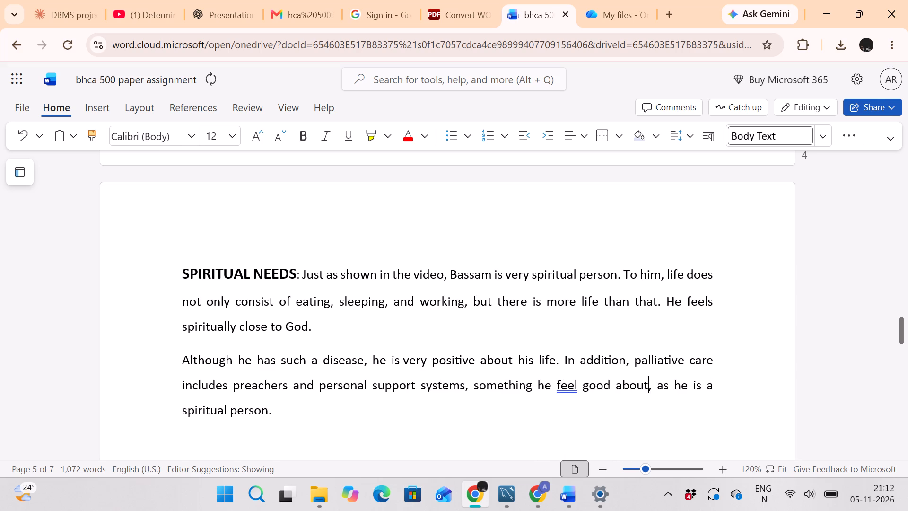
Correct "feel" to "feels" in "something he feel good about" using the grammar suggestion.
click(574, 385)
click(576, 385)
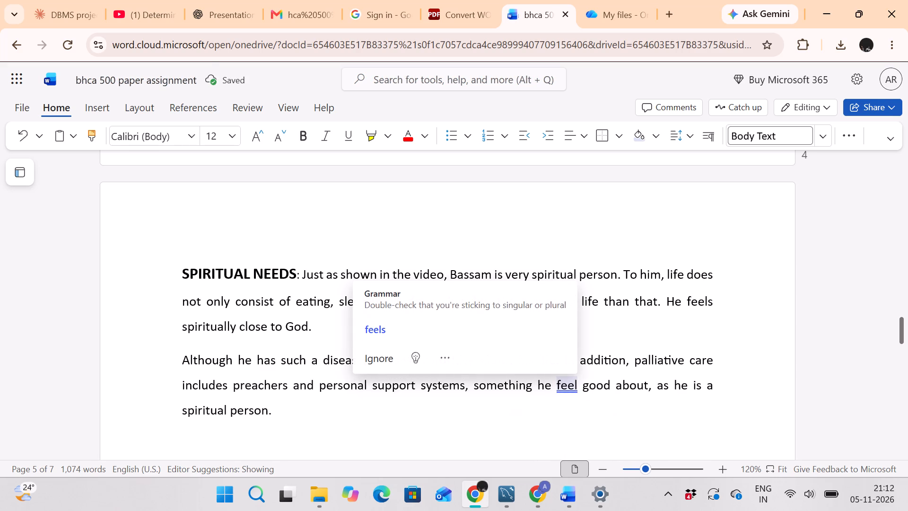
click(396, 320)
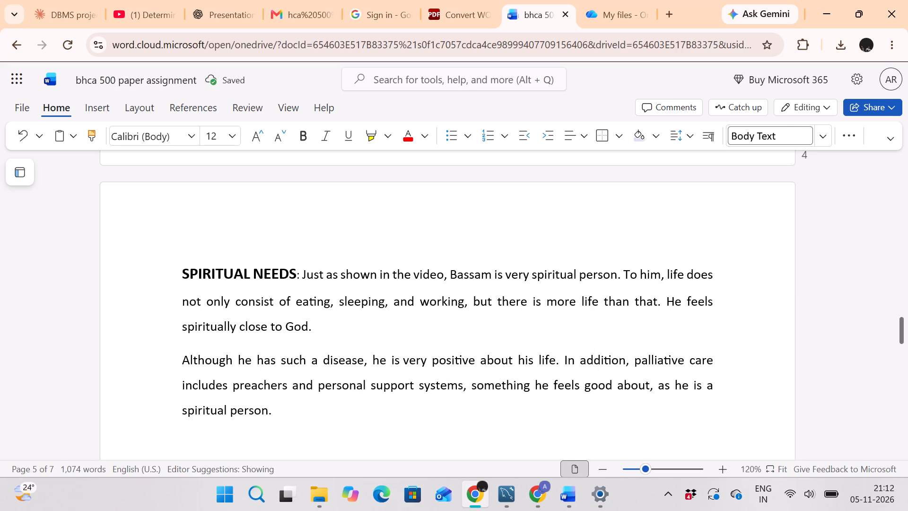
click(373, 260)
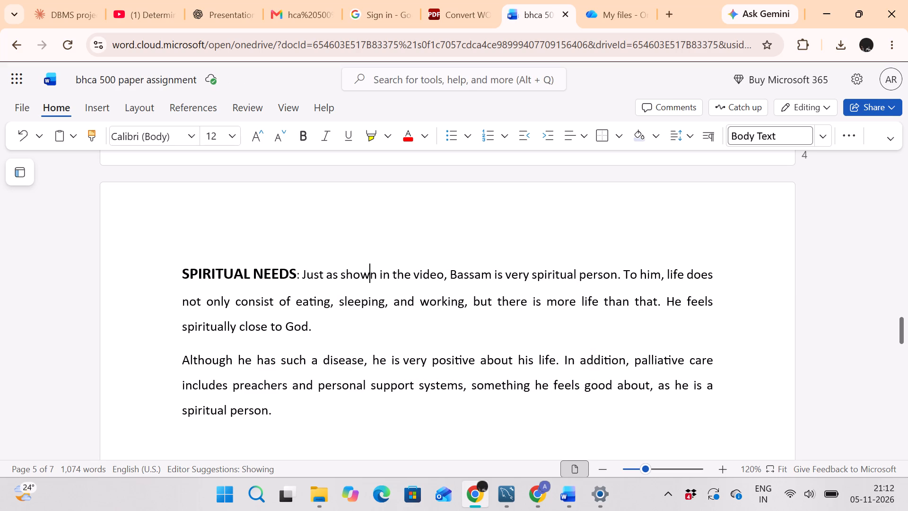
click(109, 324)
Delete the phrase "With the efforts of palliative care team," from the second Emotional Need paragraph, keeping a space before "it has become possible".
scroll(109, 324, down, 3)
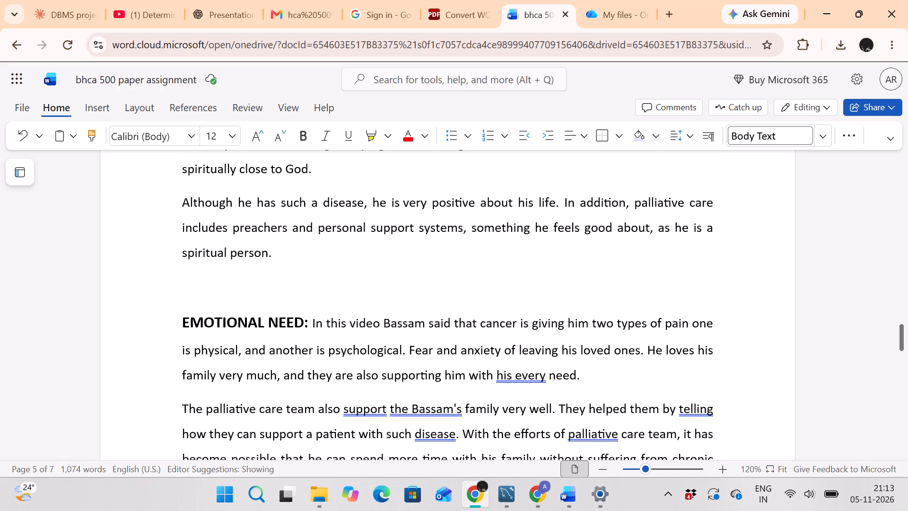
scroll(109, 324, down, 1)
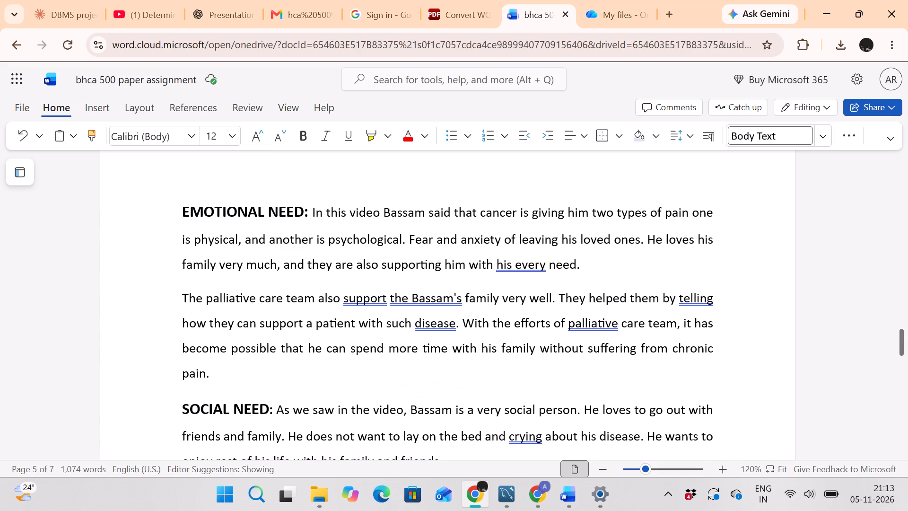
scroll(109, 324, down, 1)
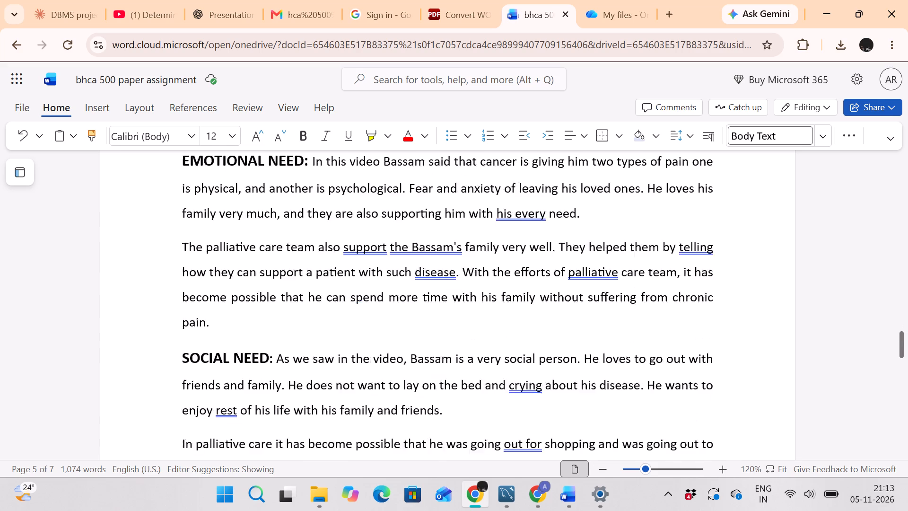
scroll(109, 324, down, 2)
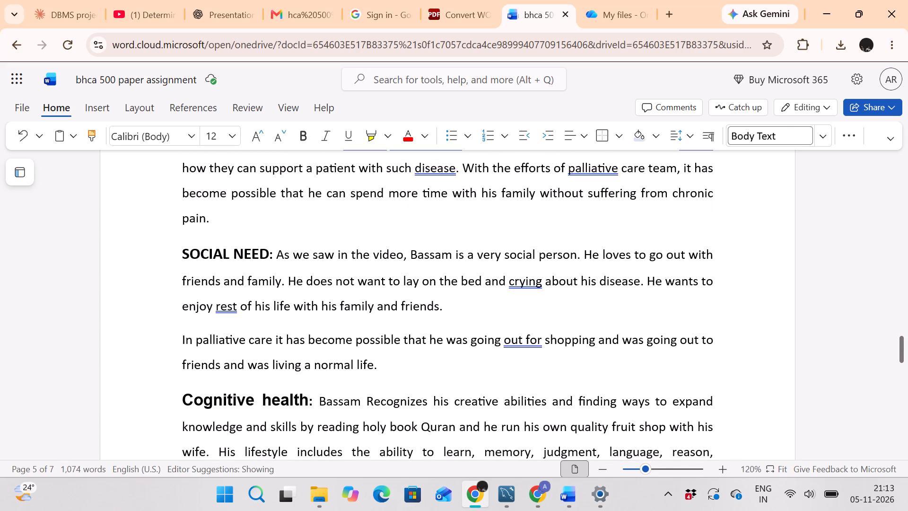
scroll(218, 353, up, 1)
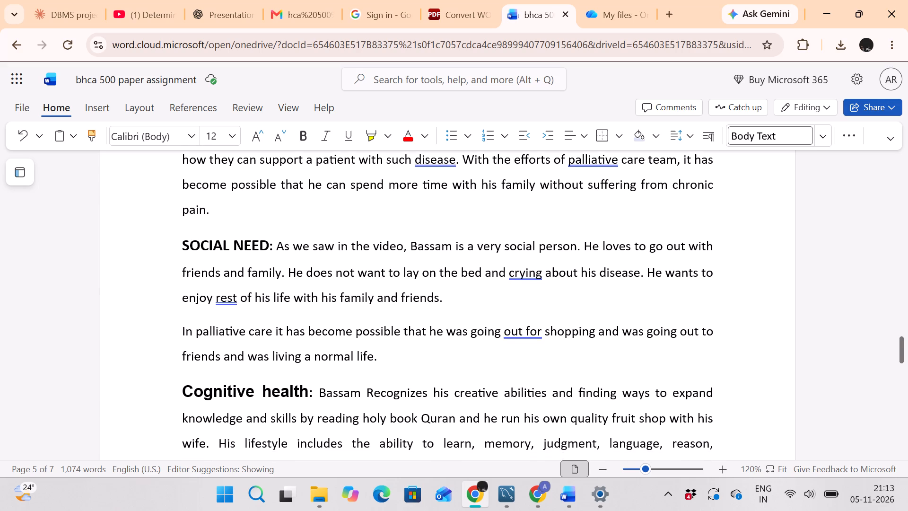
scroll(218, 353, up, 2)
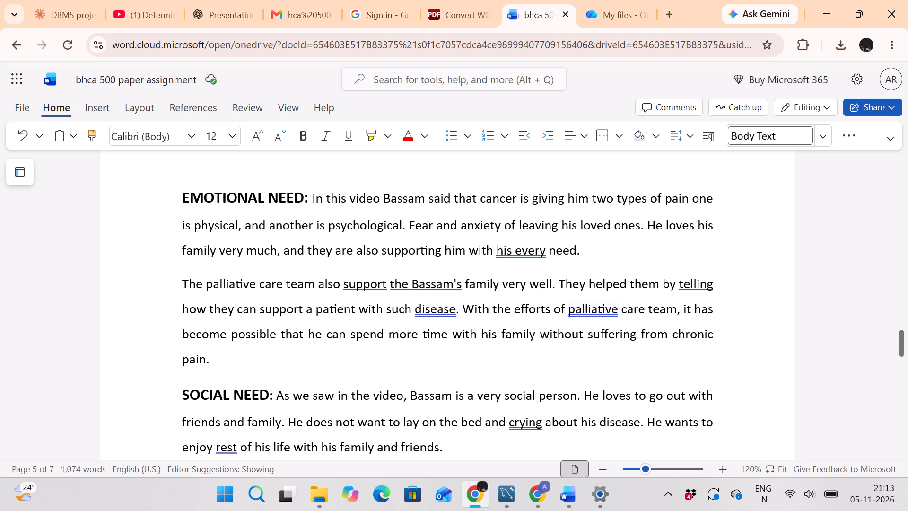
drag(680, 311, 567, 308)
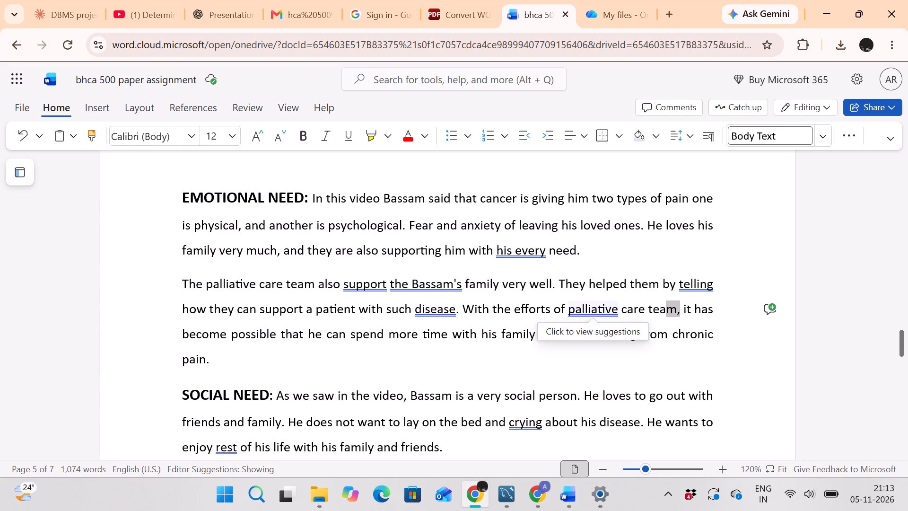
drag(567, 308, 464, 311)
key(BackSpace)
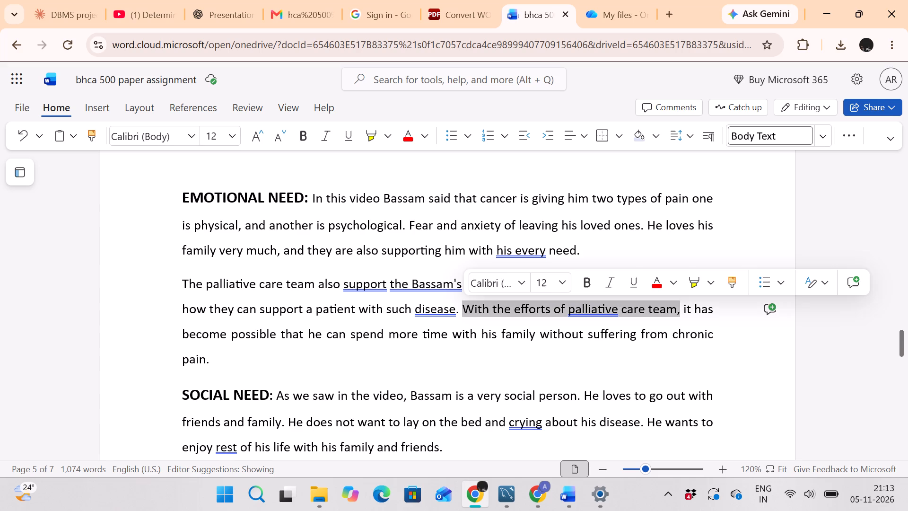
key(Right)
key(BackSpace)
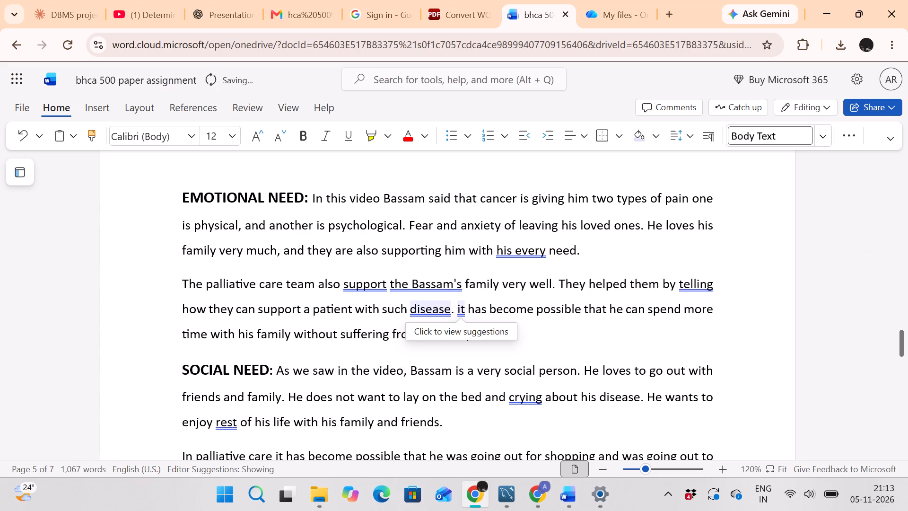
key(space)
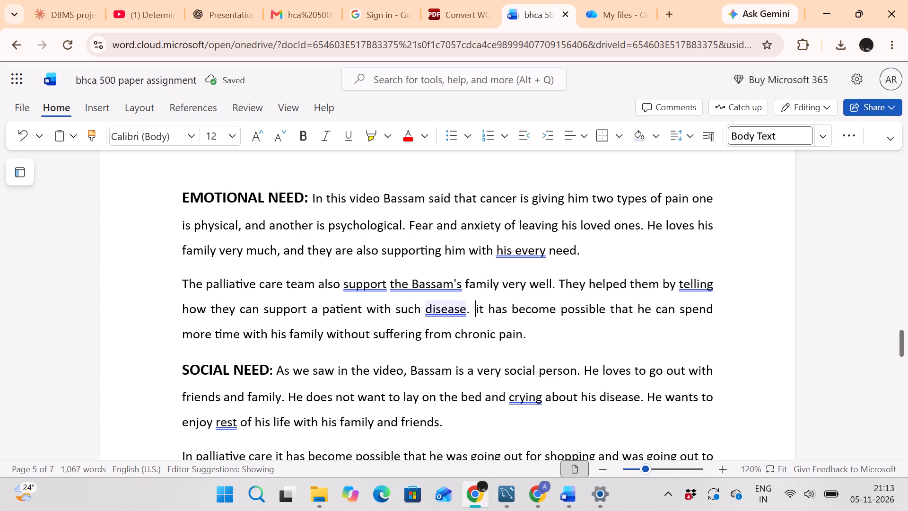
Apply the grammar suggestion "a disease" to "such disease" in the second Emotional Need paragraph.
right_click(454, 314)
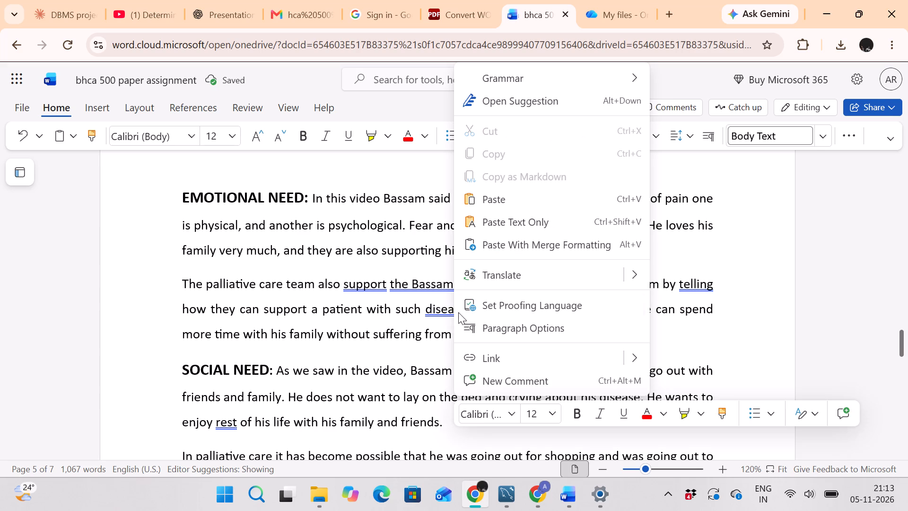
click(558, 81)
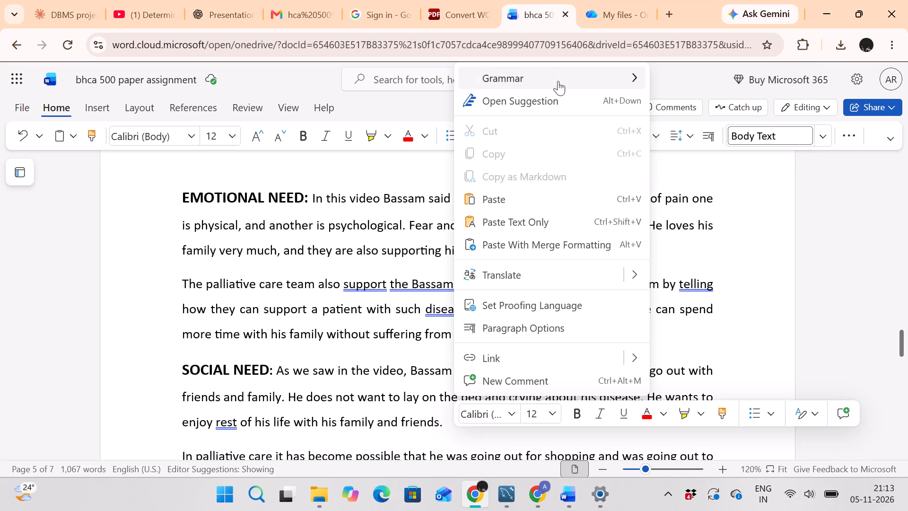
click(595, 73)
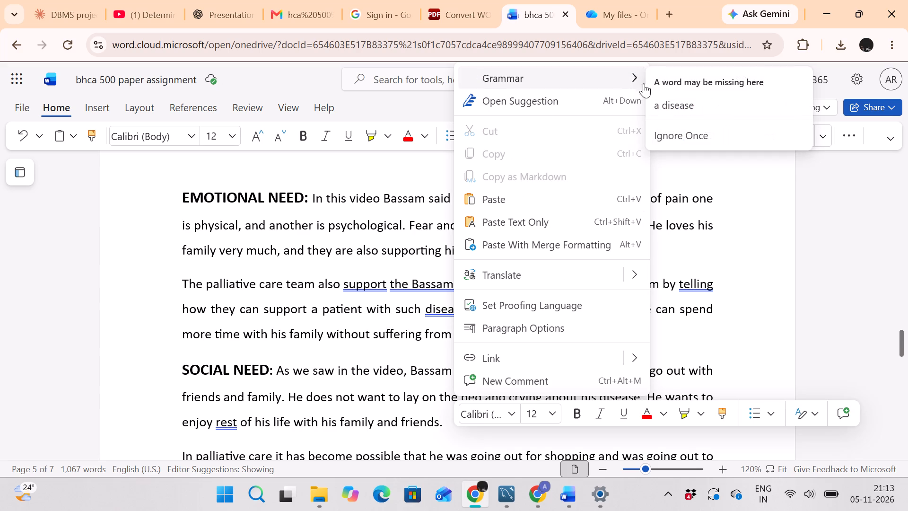
click(679, 106)
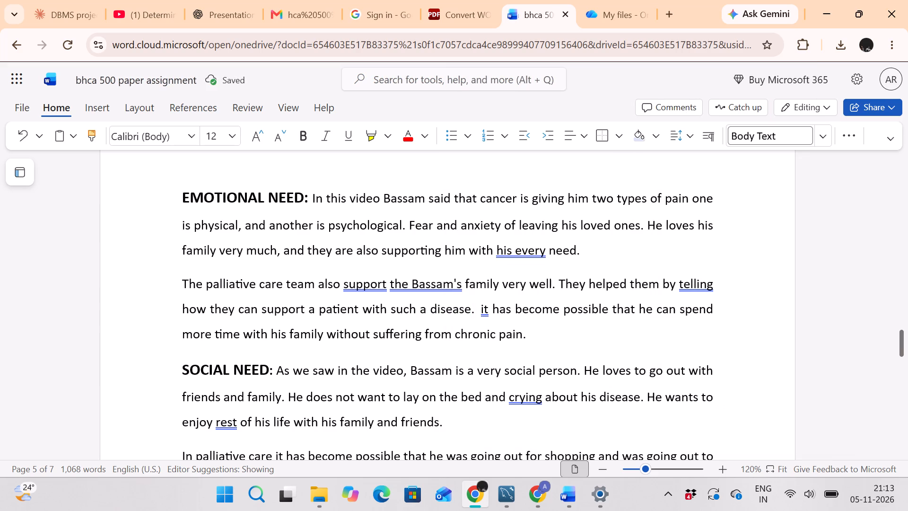
Capitalize "it" as "It" at the start of the sentence "it has become possible" in the Emotional Need section.
click(488, 310)
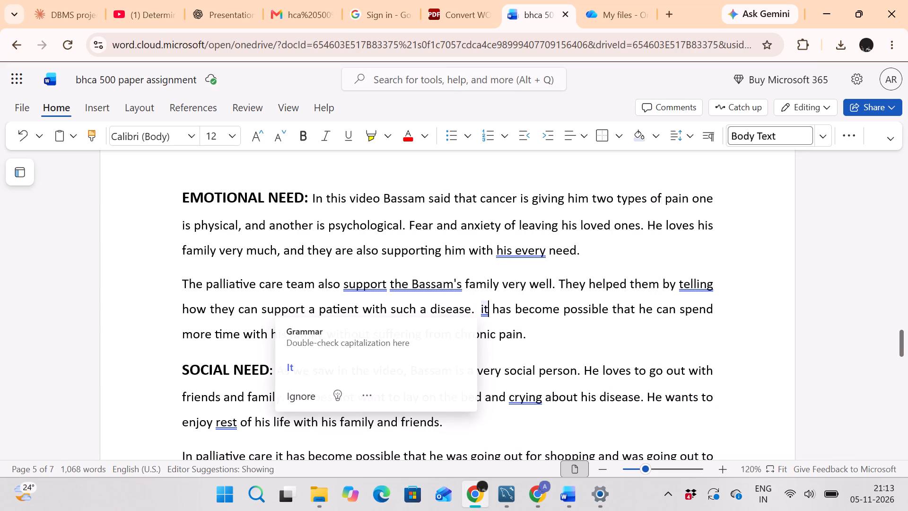
key(BackSpace)
key(BackSpace)
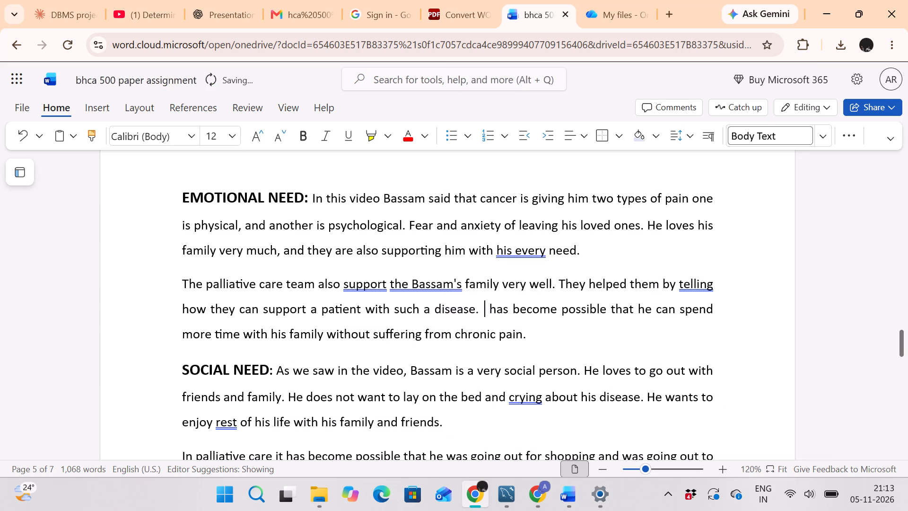
text(It)
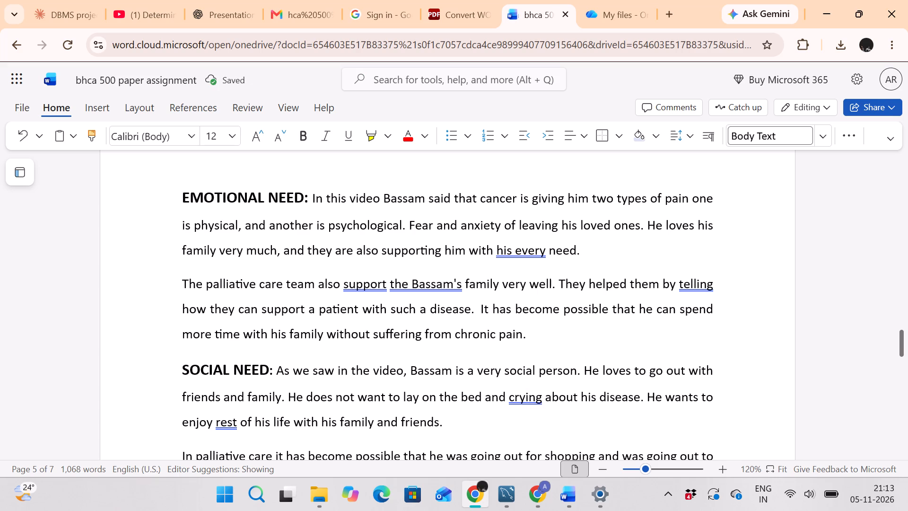
Delete "from chronic pain" at the end of the Emotional Need section, ending the sentence with a period after "suffering".
drag(533, 342, 507, 341)
drag(507, 341, 424, 332)
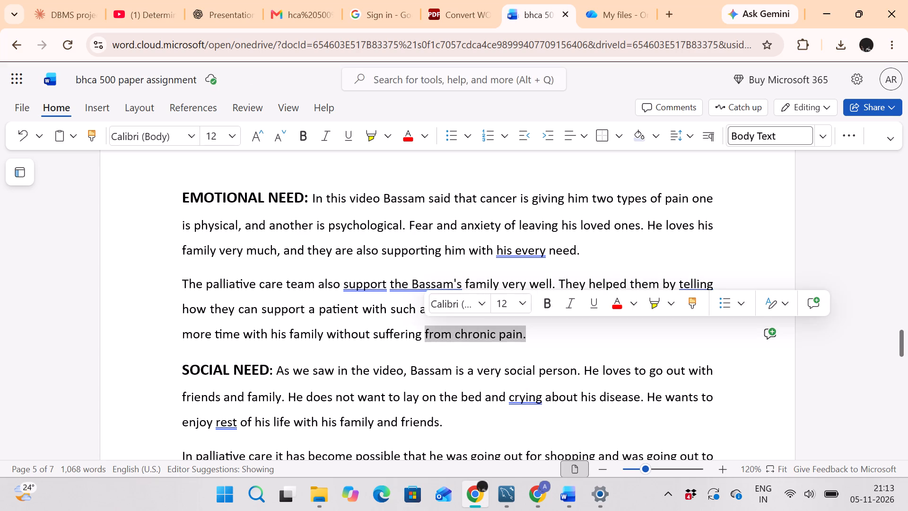
key(BackSpace)
key(BackSpace)
key(period)
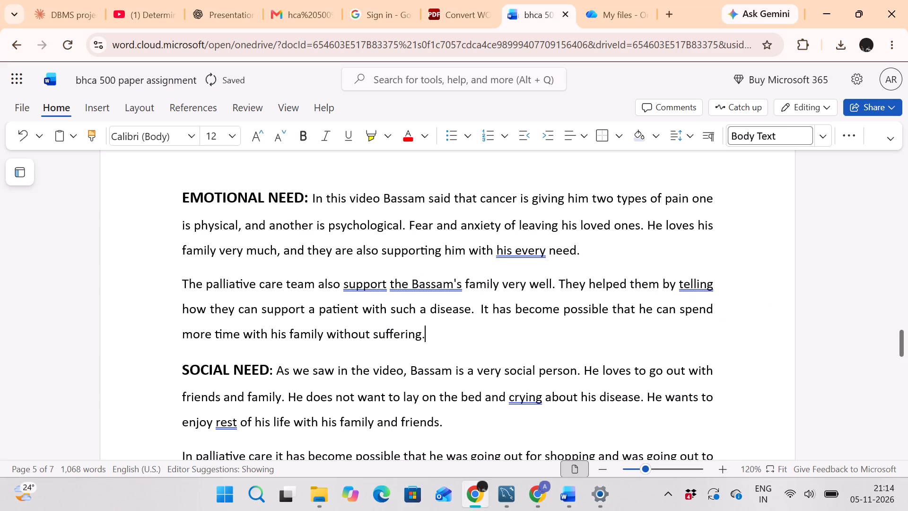
Delete the Social Need paragraph starting "In palliative care it has become possible", including its leftover empty line before Cognitive health.
scroll(424, 332, down, 1)
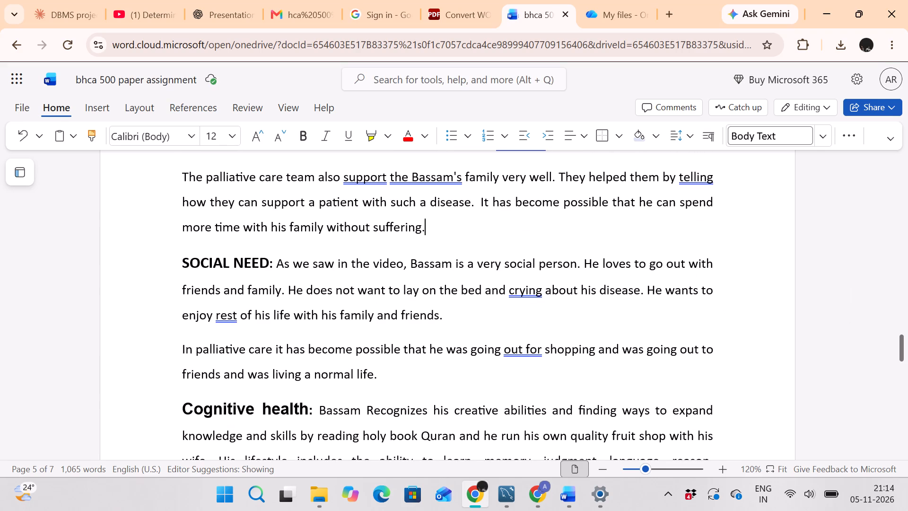
drag(185, 344, 372, 389)
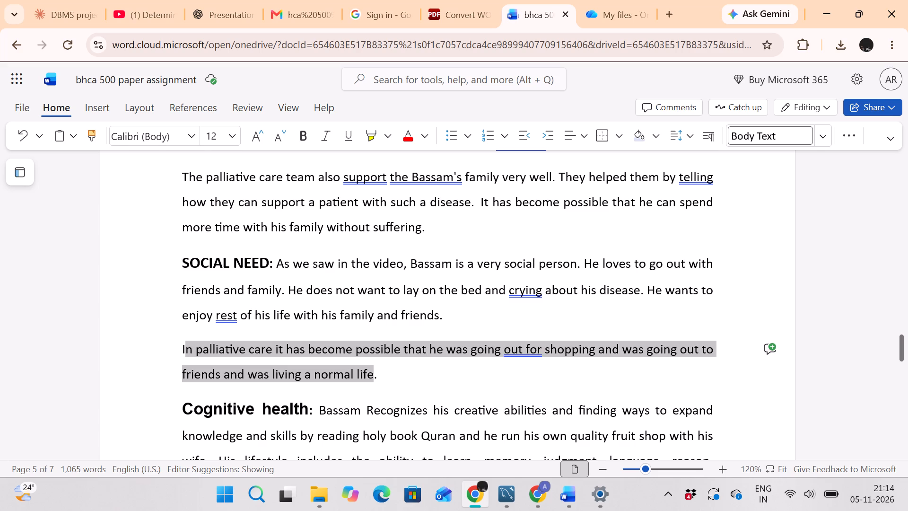
drag(372, 389, 375, 388)
key(BackSpace)
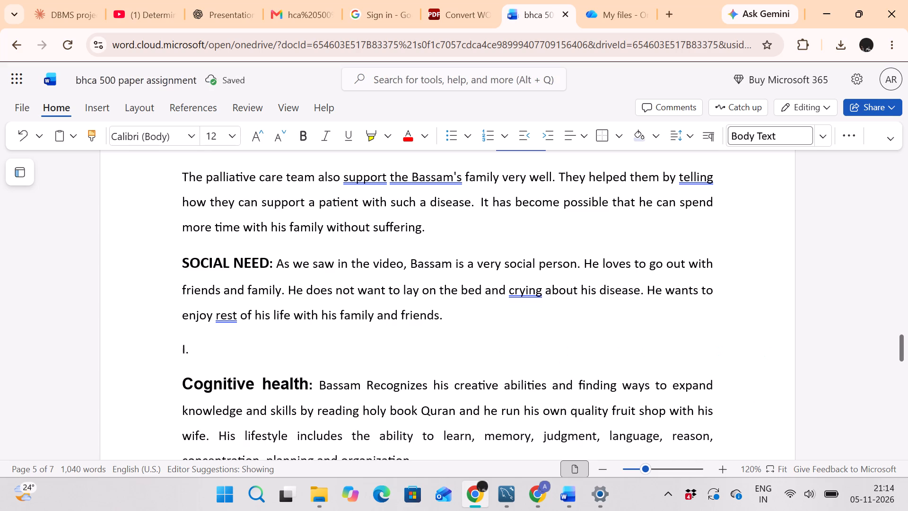
key(BackSpace)
key(Right)
key(BackSpace)
key(BackSpace)
key(BackSpace)
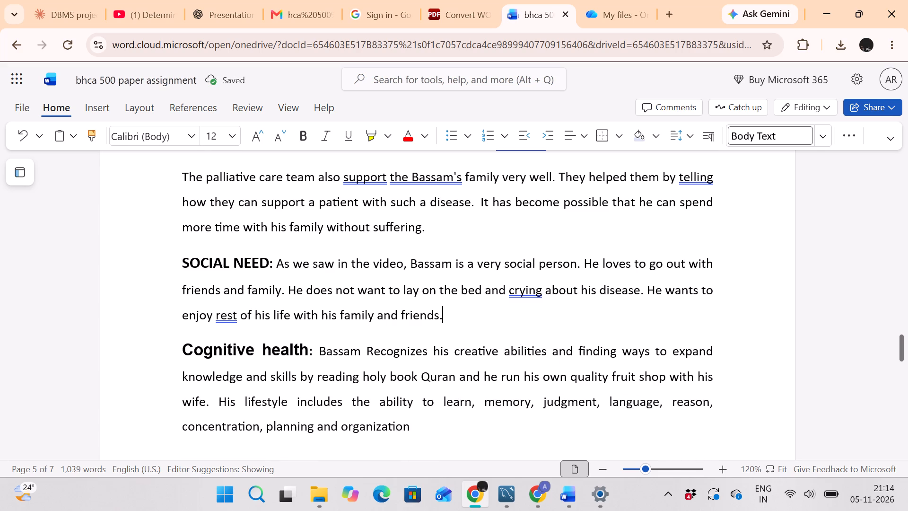
click(151, 344)
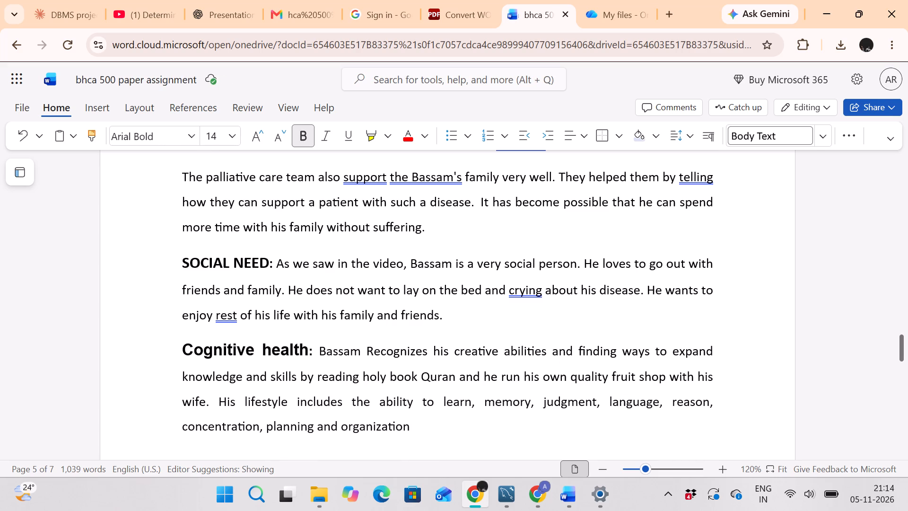
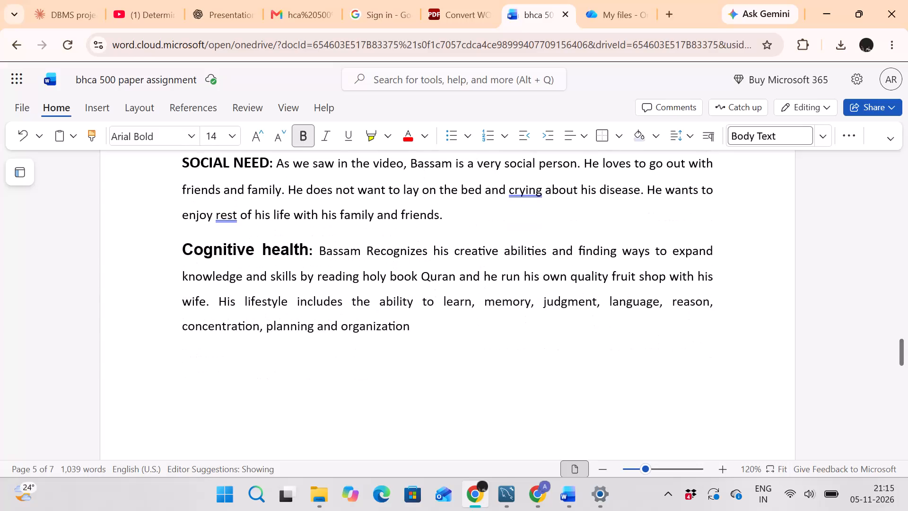
Return to the title page and save the edited paper.
scroll(151, 344, up, 16)
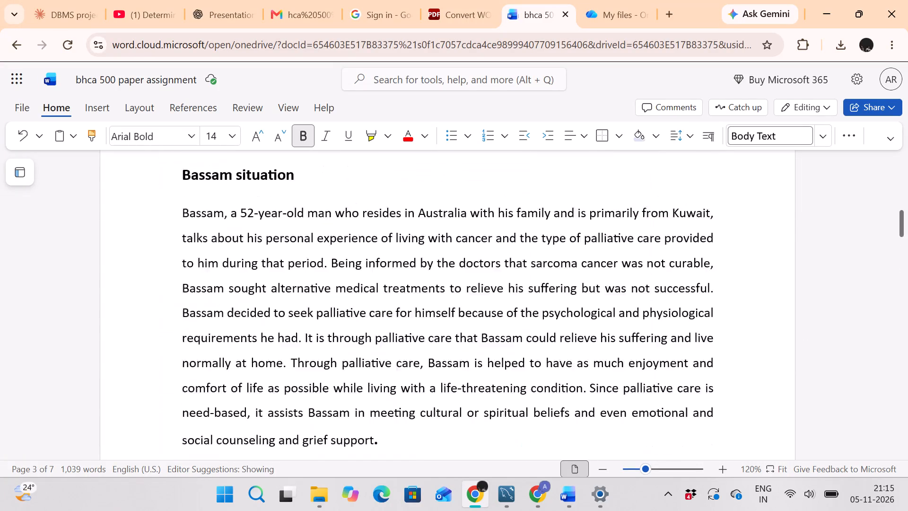
scroll(151, 344, up, 5)
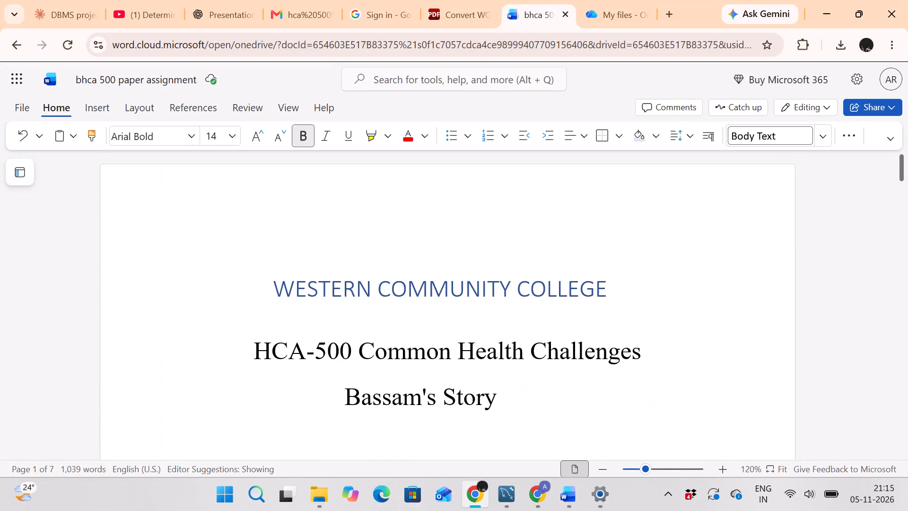
key(ctrl+s)
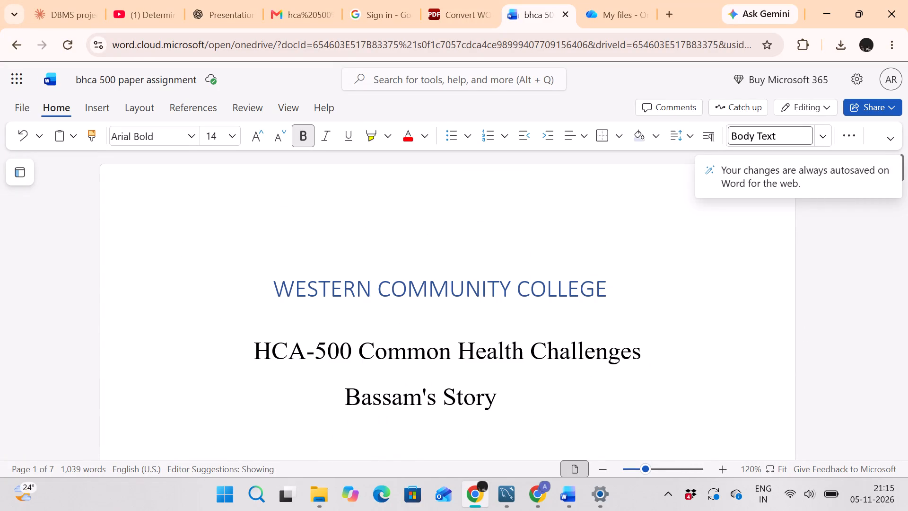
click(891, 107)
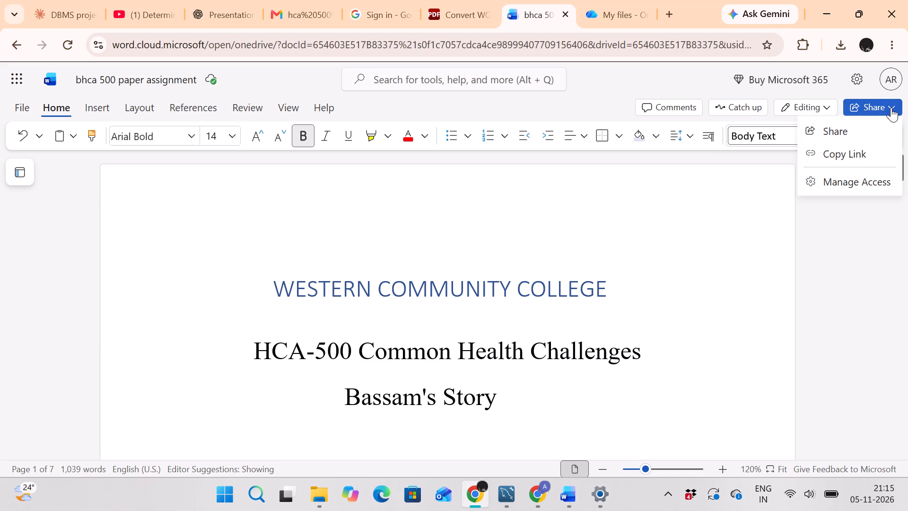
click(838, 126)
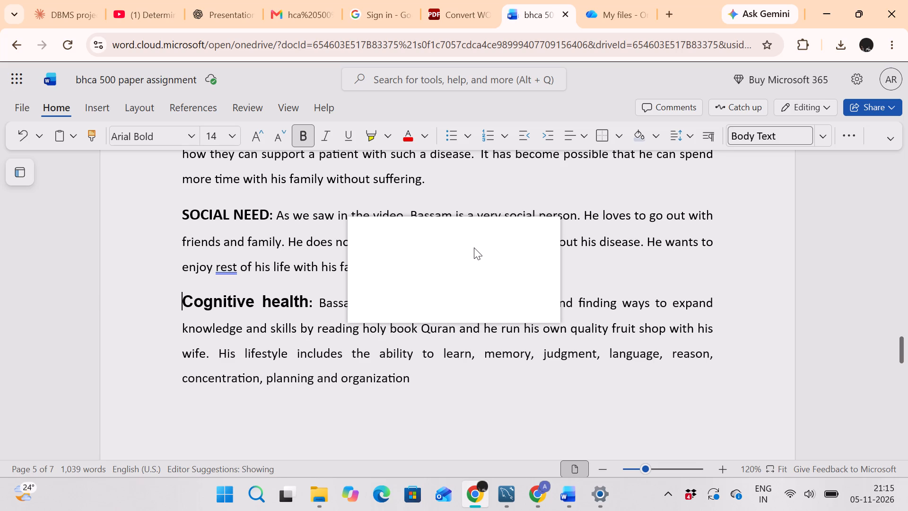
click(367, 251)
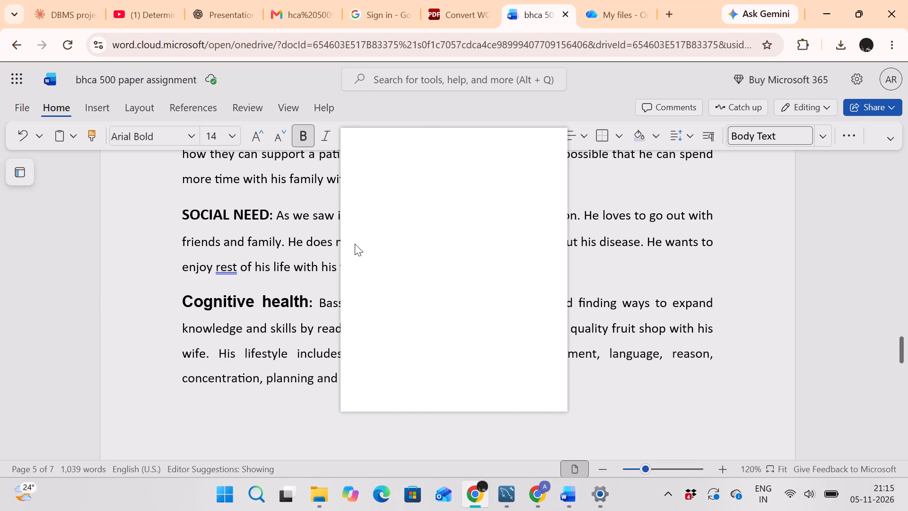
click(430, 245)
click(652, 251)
Open the sharing dialog for the bhca 500 paper assignment.
click(877, 107)
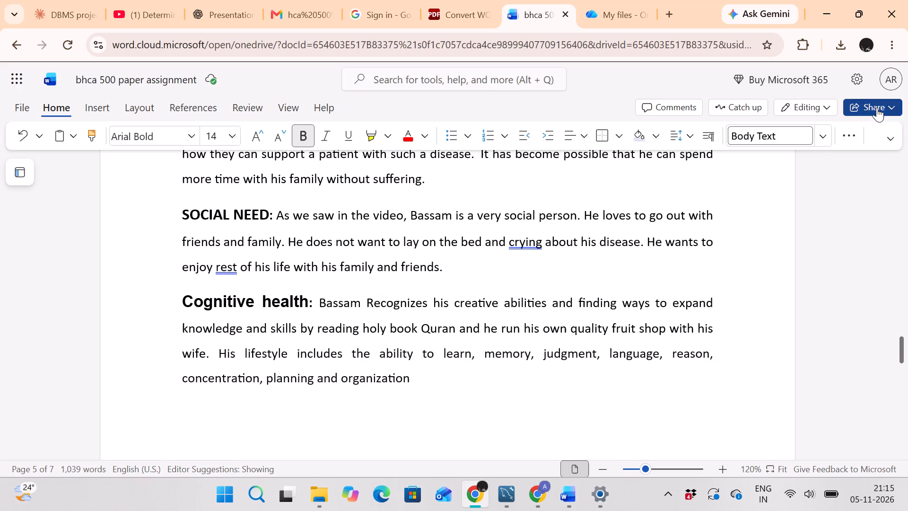
click(856, 132)
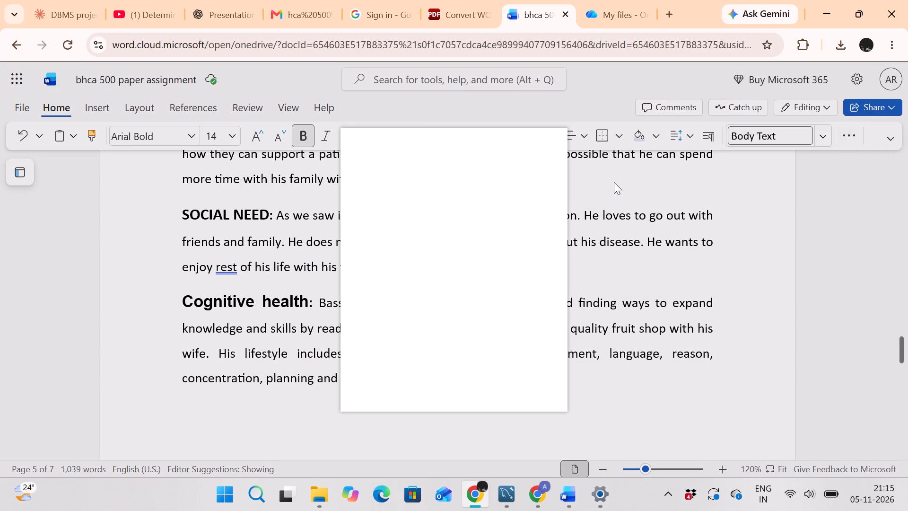
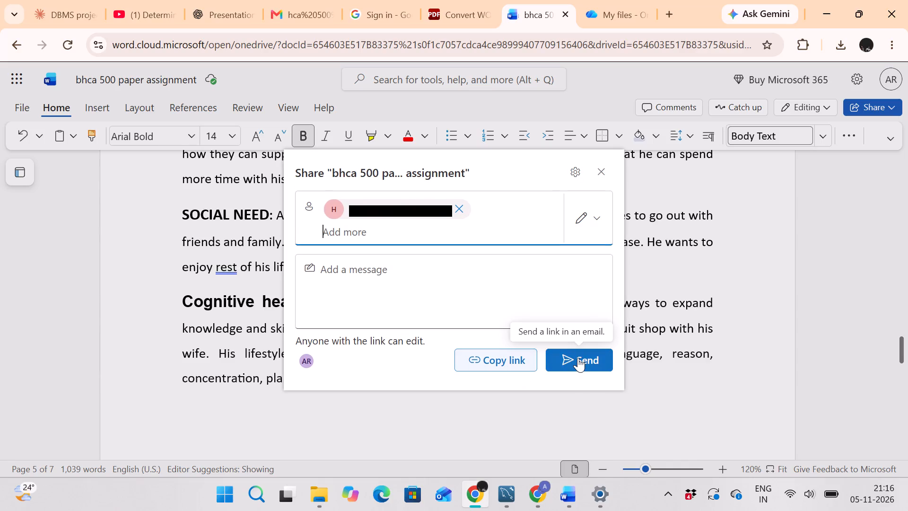
Send the document's editing link by email to the recipient already added, and close the sharing dialog.
click(578, 358)
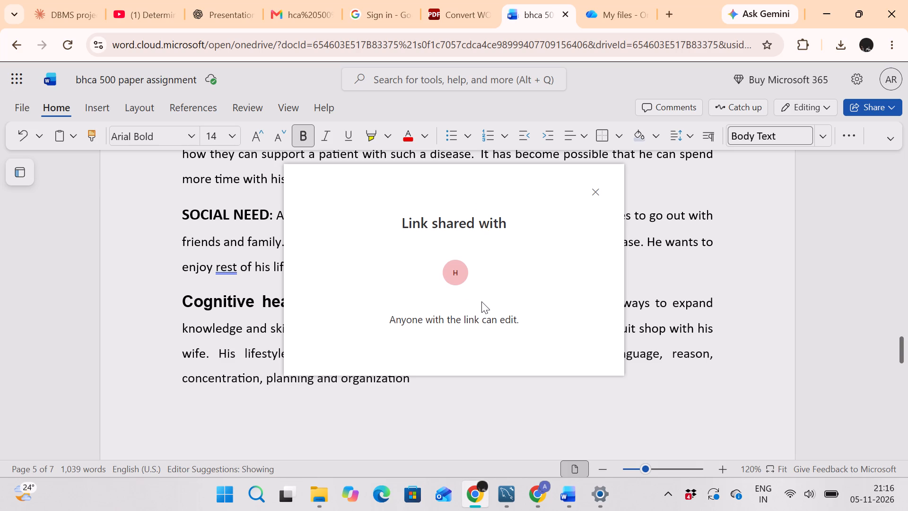
click(592, 195)
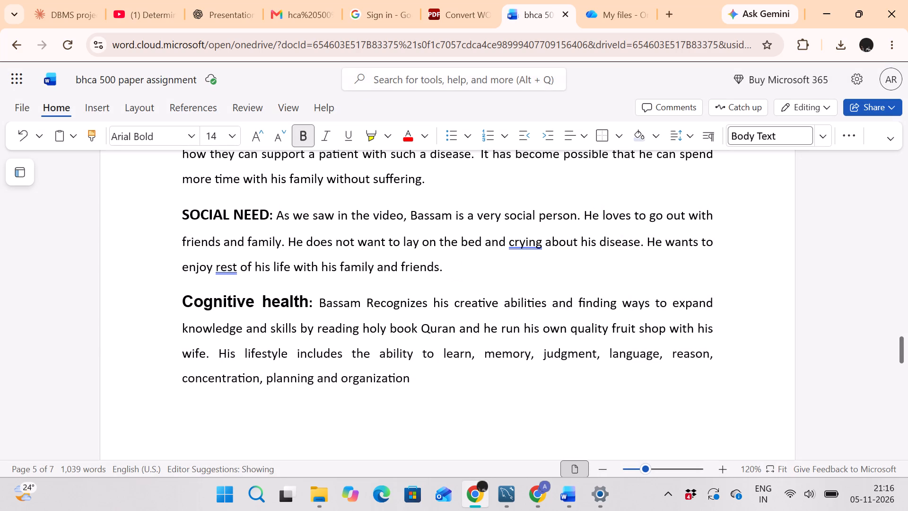
Open the paper's OneDrive file location and select bhca 500 paper assignment.docx among the files.
click(215, 82)
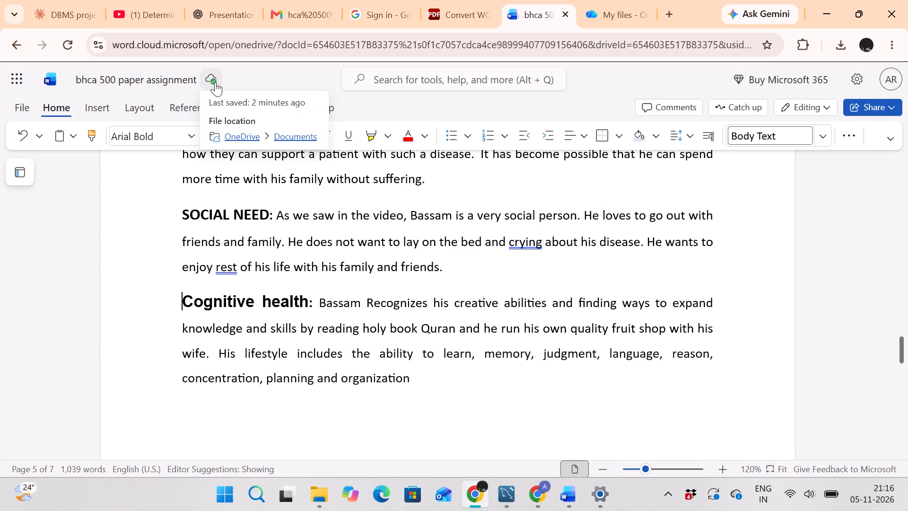
click(214, 86)
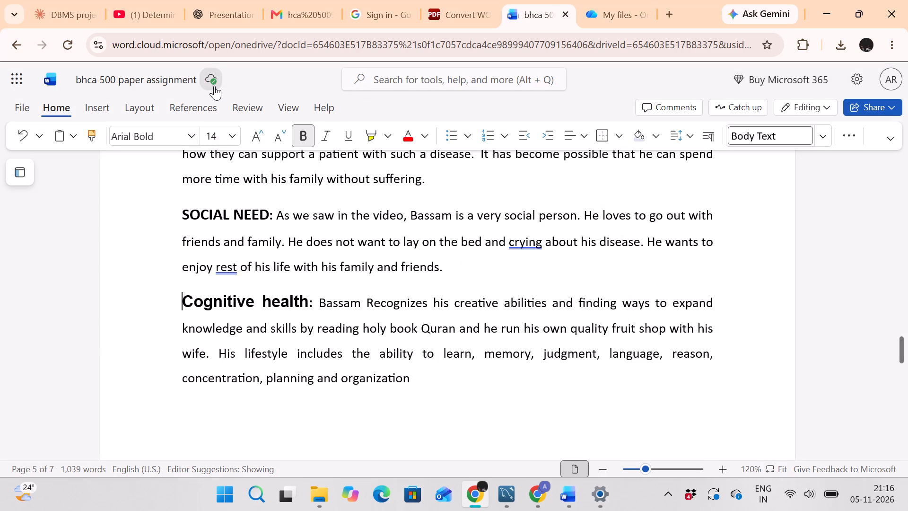
click(214, 86)
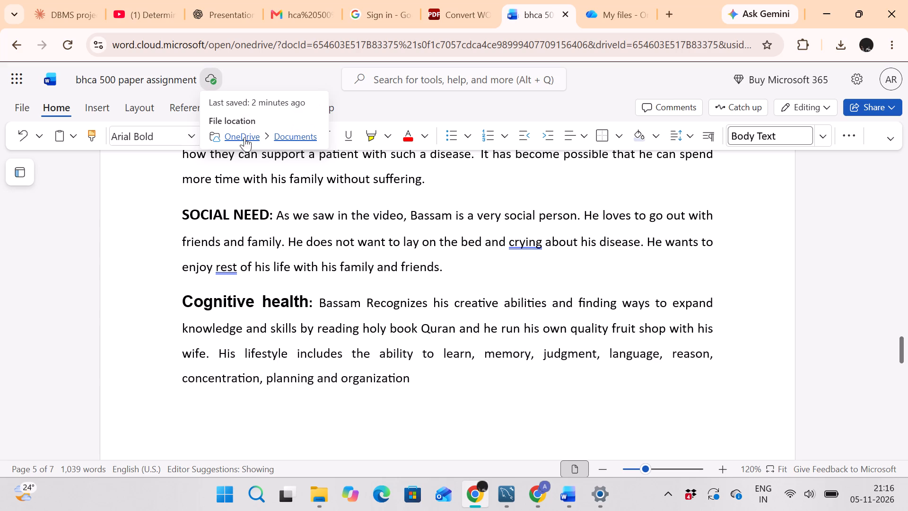
click(293, 141)
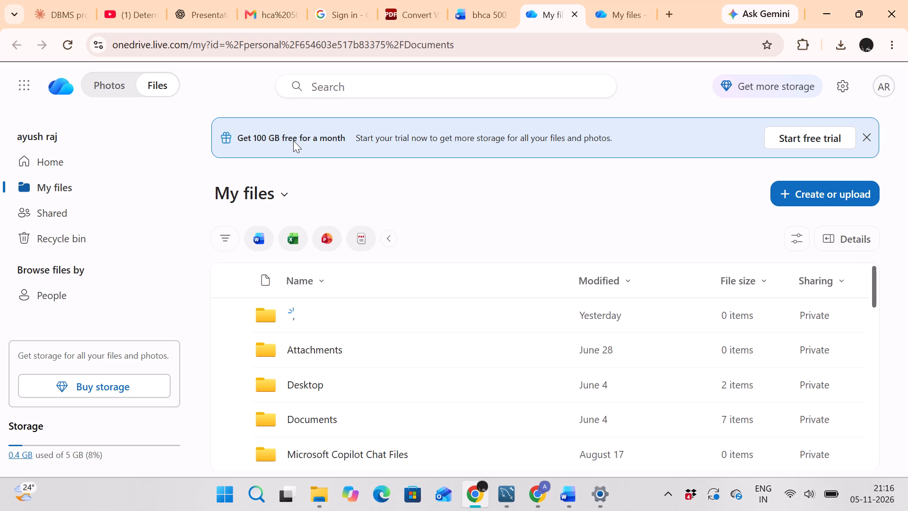
scroll(347, 178, down, 4)
scroll(304, 158, down, 2)
scroll(477, 294, down, 1)
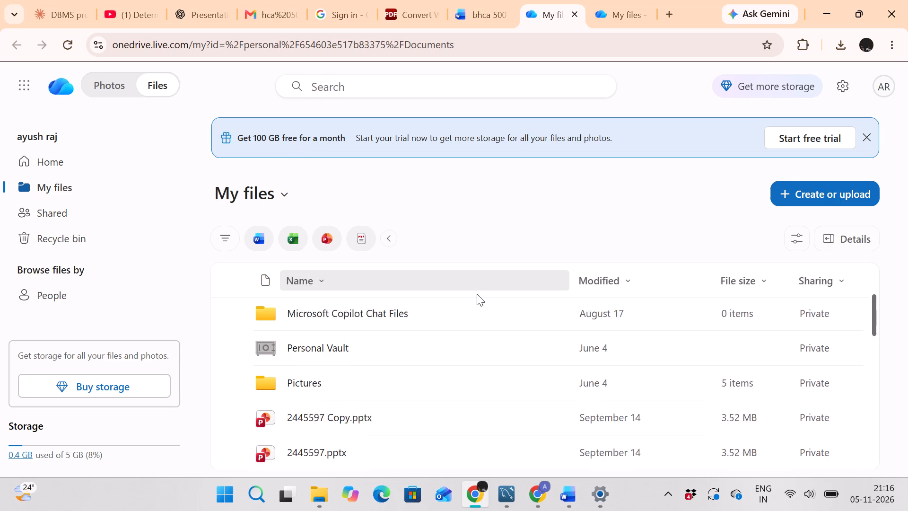
scroll(477, 294, down, 4)
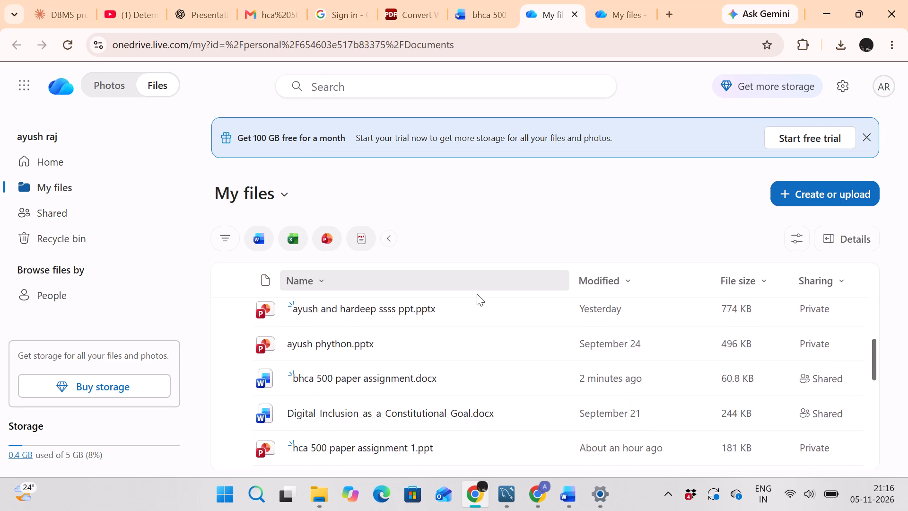
click(465, 373)
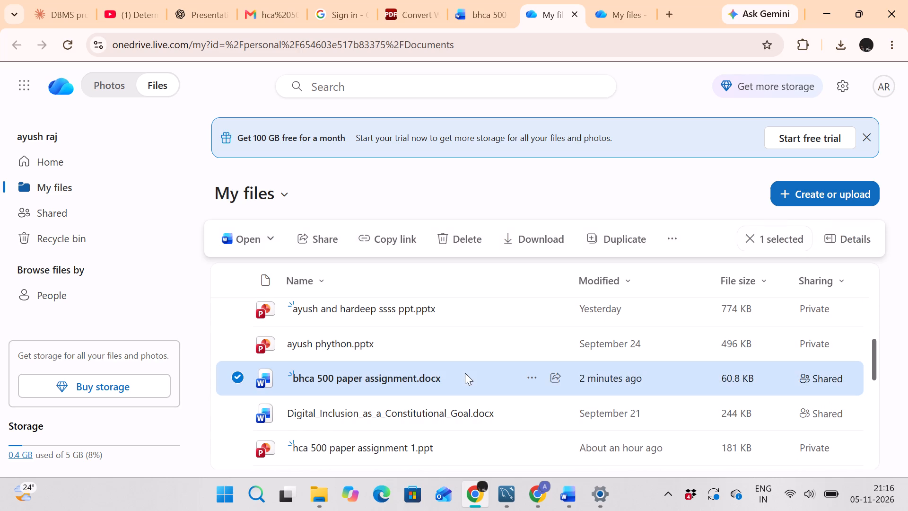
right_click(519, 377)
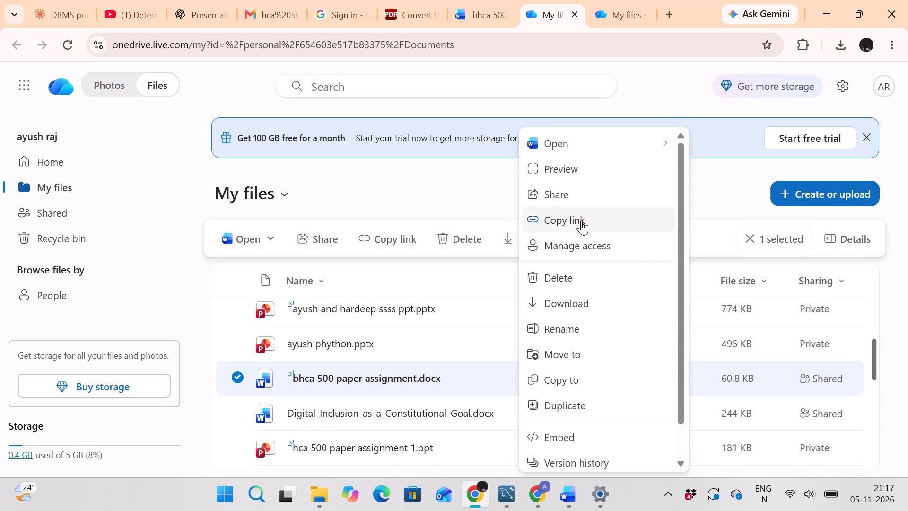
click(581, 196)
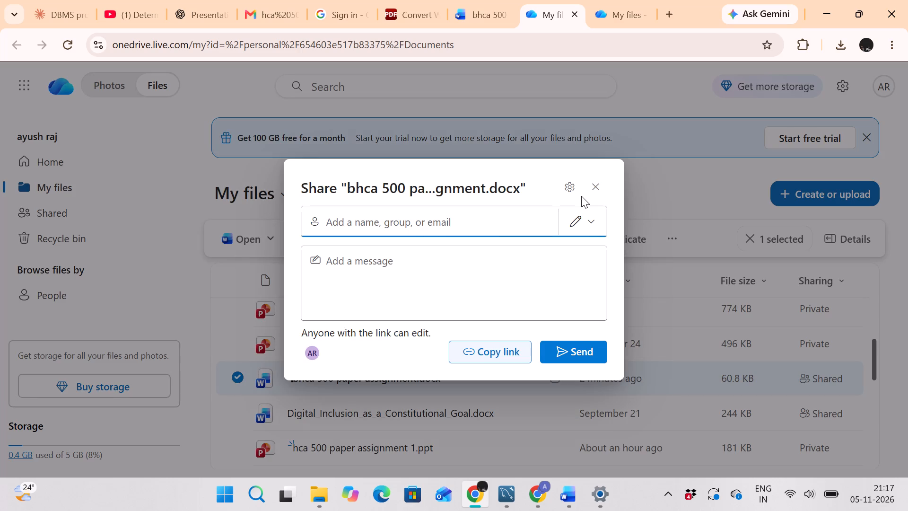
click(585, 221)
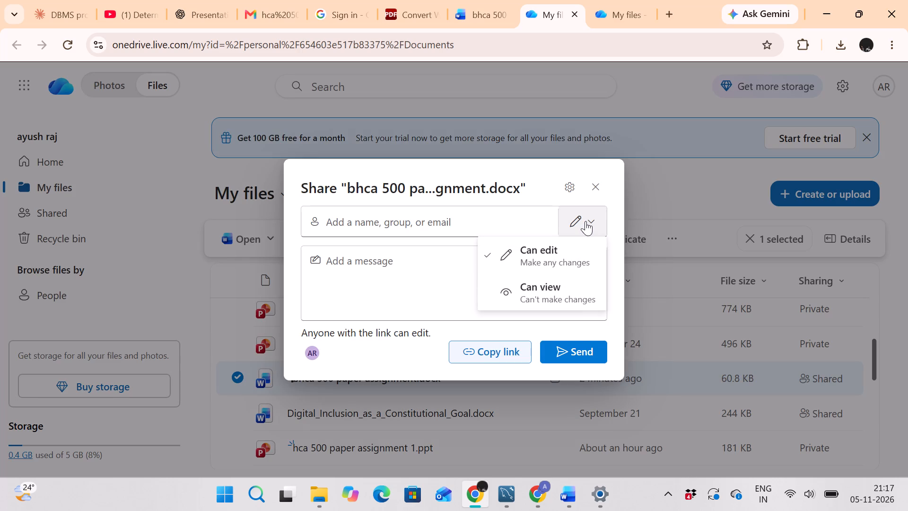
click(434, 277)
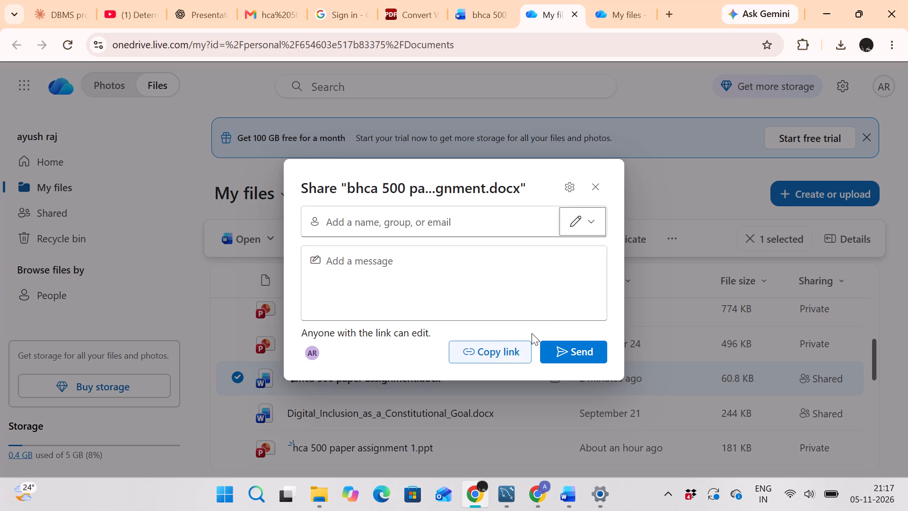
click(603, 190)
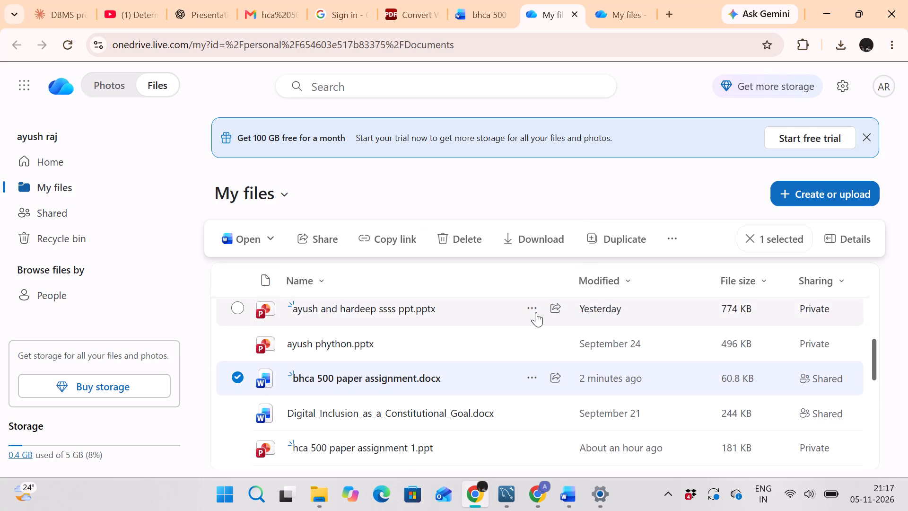
Download bhca 500 paper assignment.docx from OneDrive to the computer.
scroll(536, 312, down, 1)
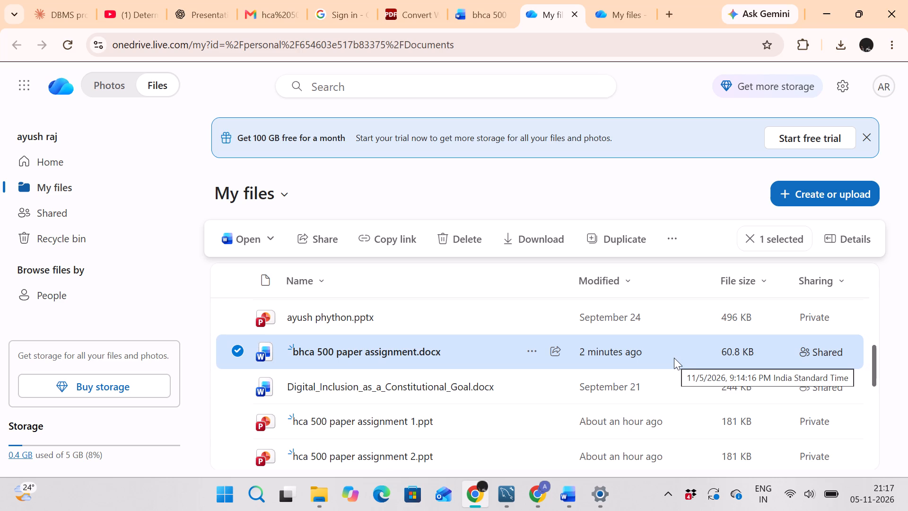
click(534, 349)
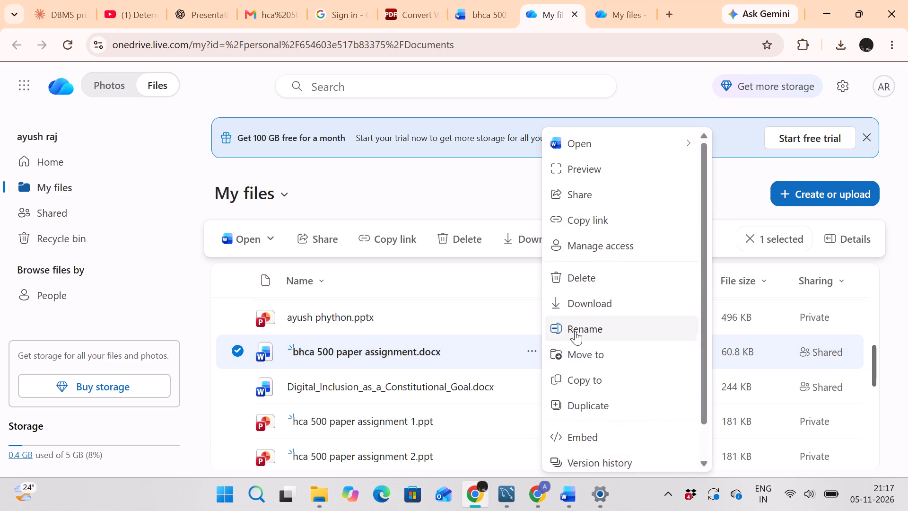
click(606, 308)
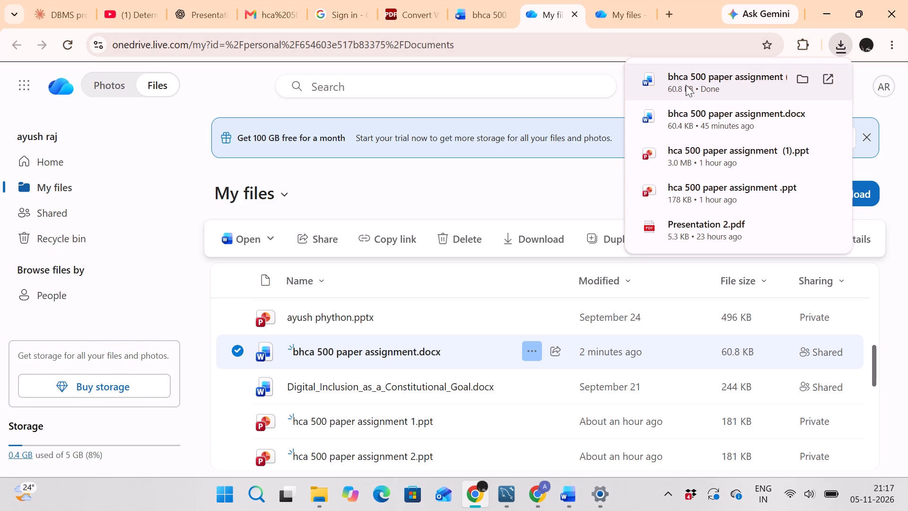
Show the newly downloaded bhca 500 paper assignment (1) in the Downloads folder and open its file name for editing.
click(803, 78)
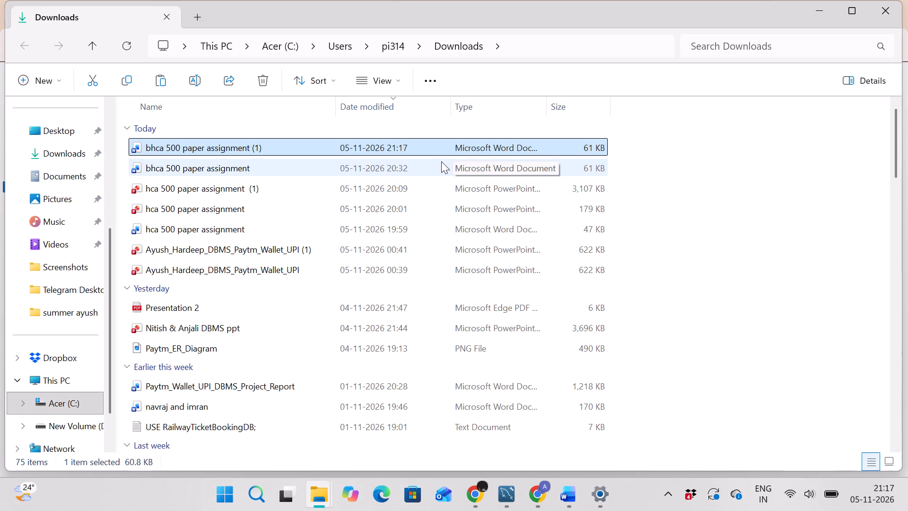
right_click(437, 150)
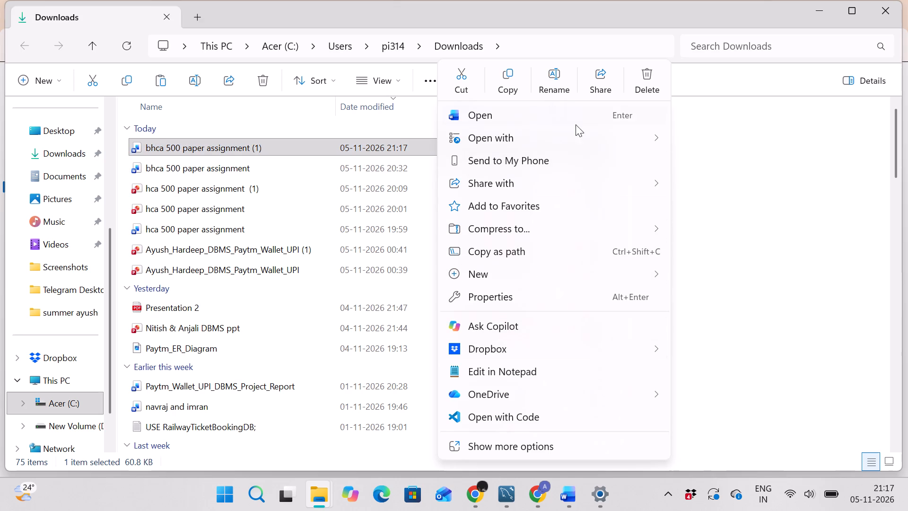
click(559, 92)
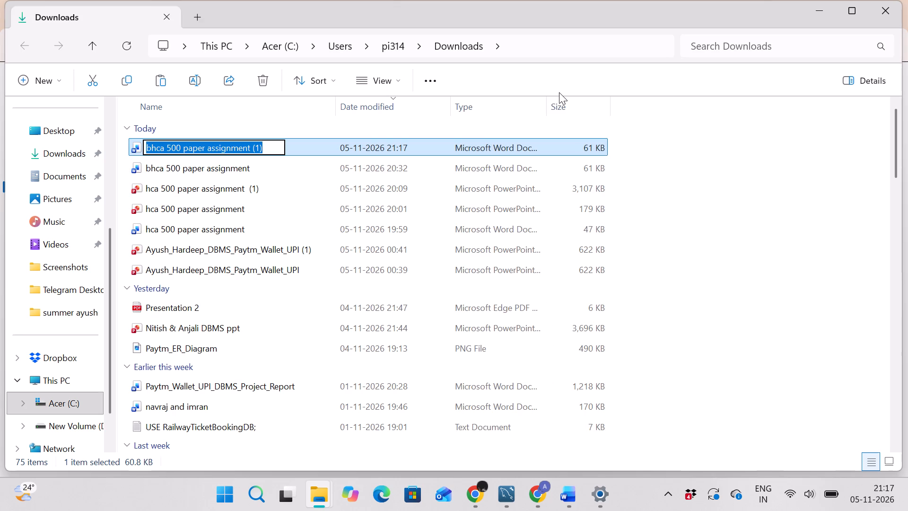
Rename the newly downloaded copy, bhca 500 paper assignment (1), as ravinder assignment.
key(BackSpace)
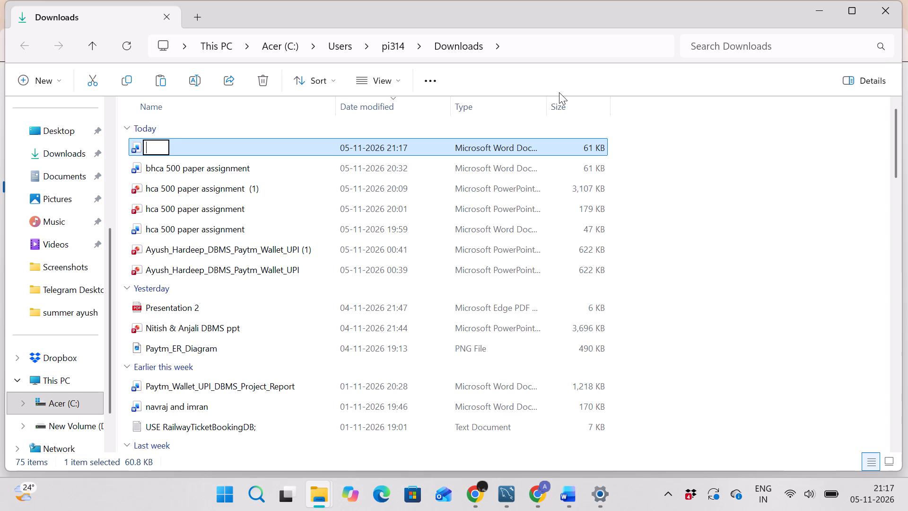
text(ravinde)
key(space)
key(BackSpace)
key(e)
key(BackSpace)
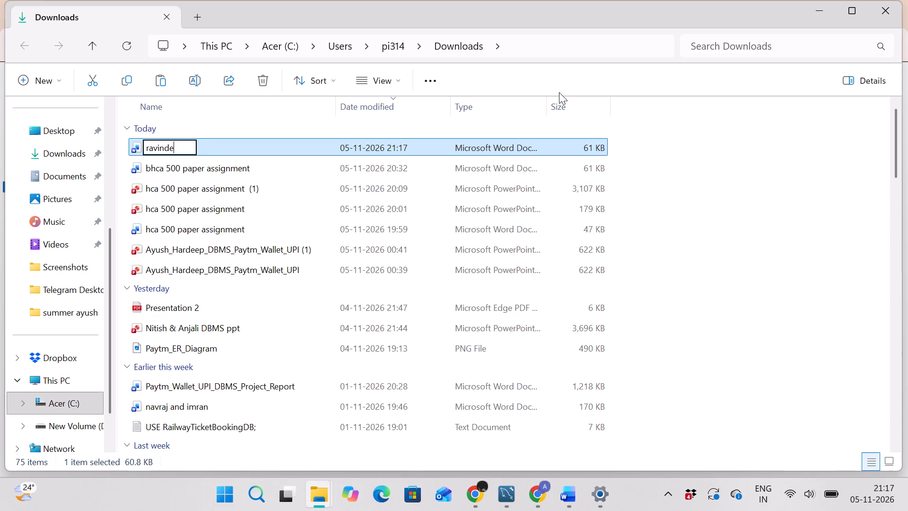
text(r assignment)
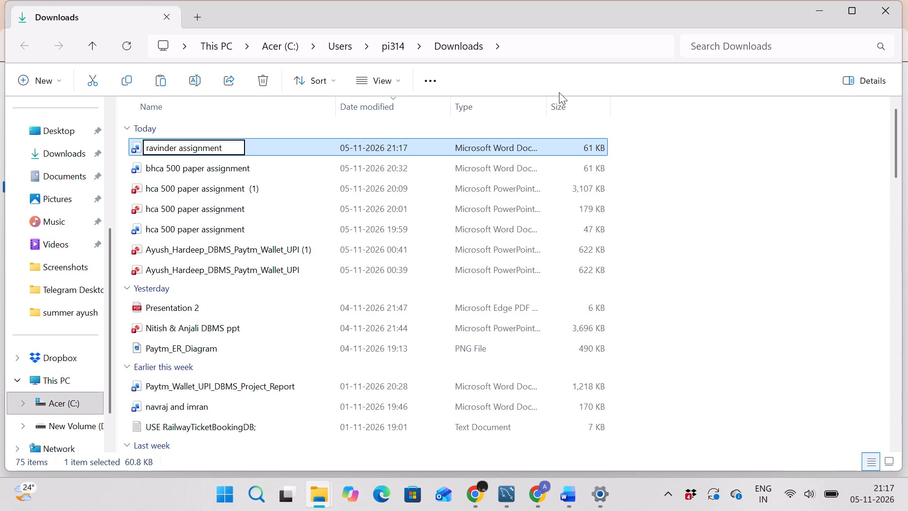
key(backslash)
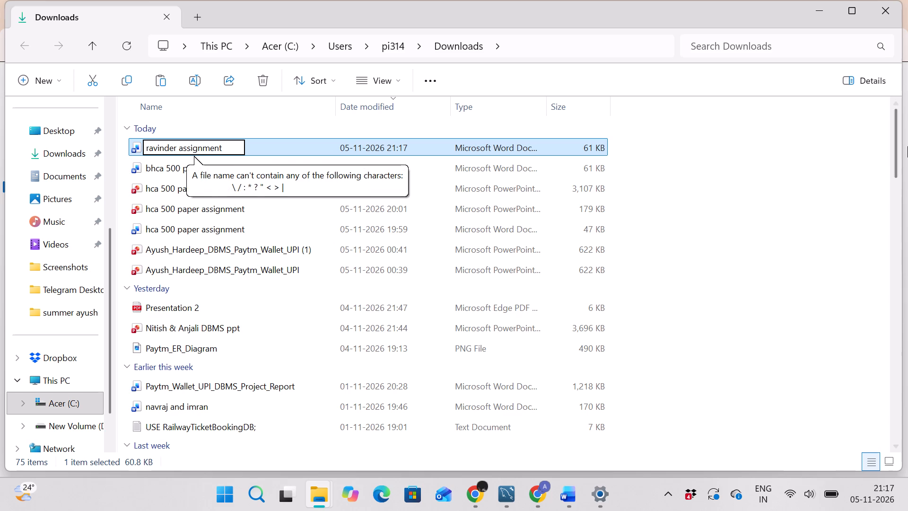
click(752, 251)
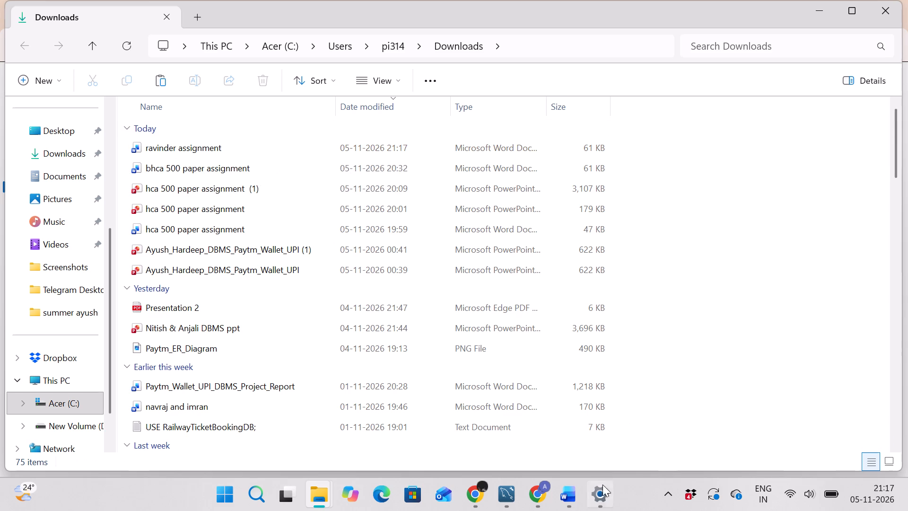
Switch to the Chrome window with OneDrive and open a new browser tab.
click(534, 489)
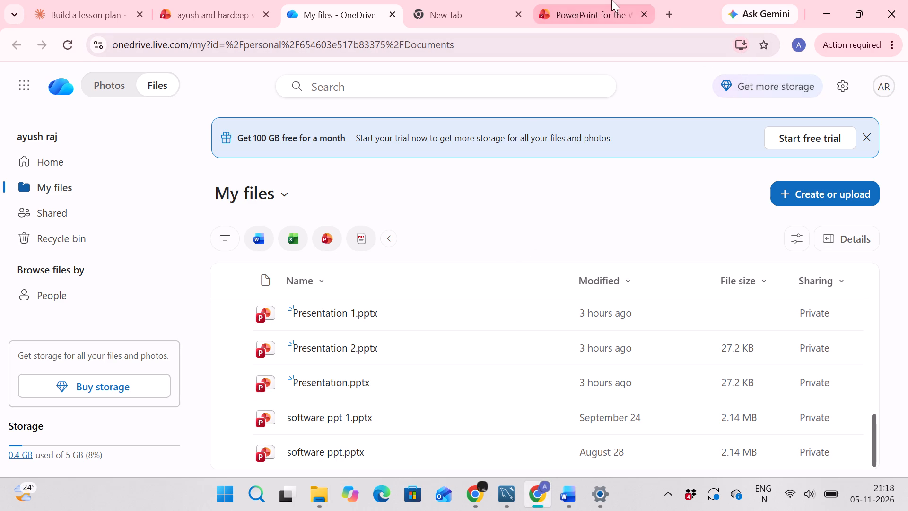
click(669, 1)
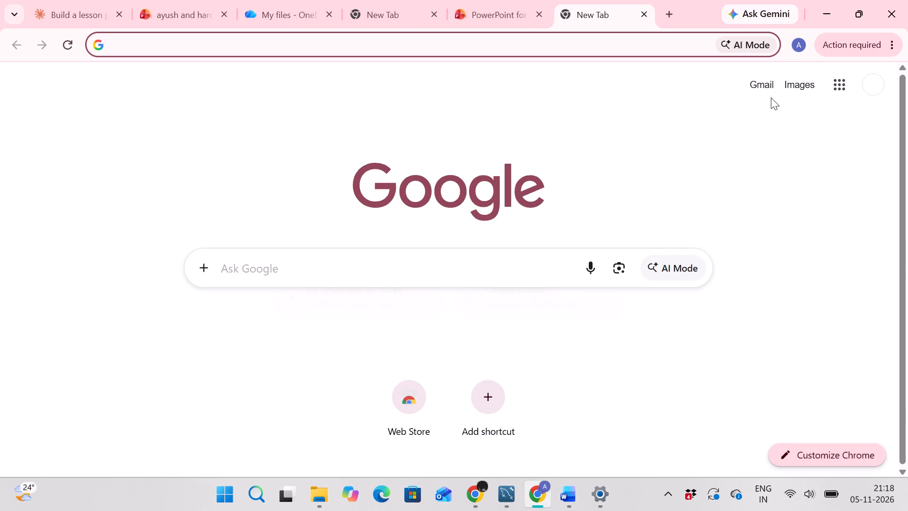
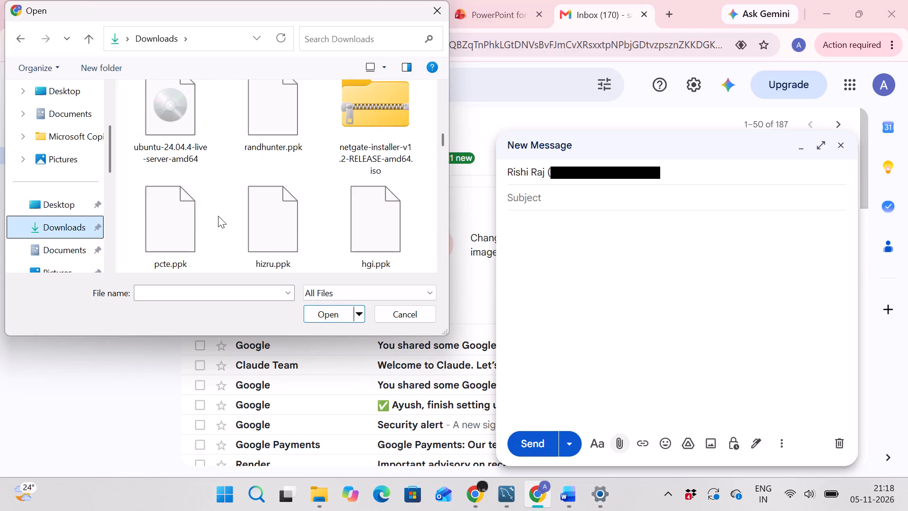
Look through the Downloads, Documents and Desktop folders for the ravinder assignment file to attach to the new email.
scroll(218, 216, down, 1)
double_click(74, 227)
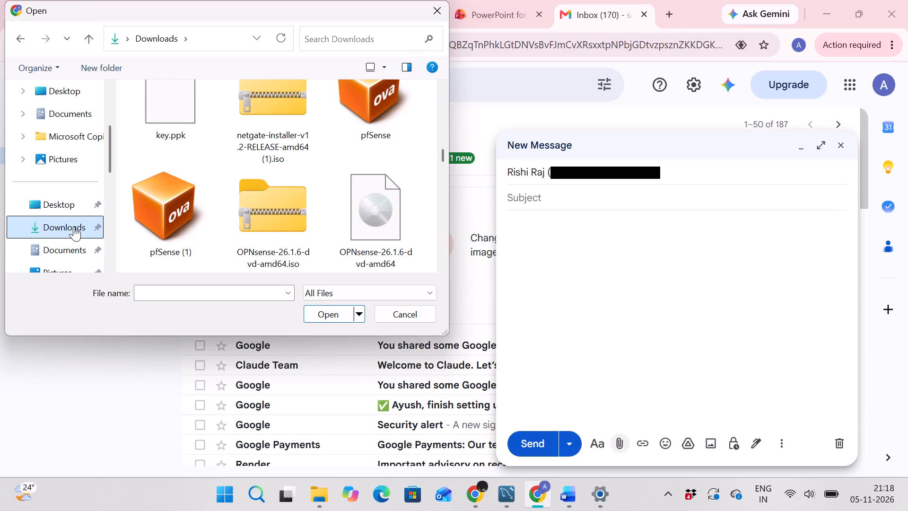
scroll(175, 207, down, 1)
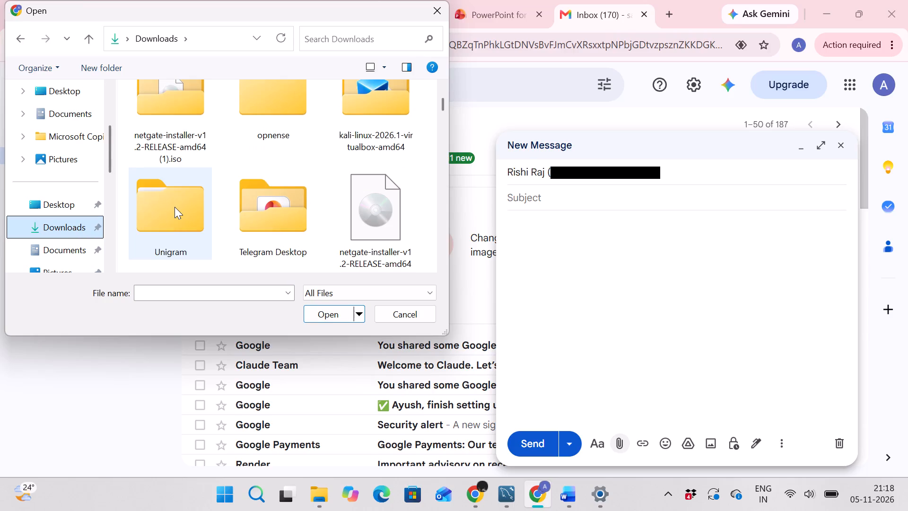
scroll(175, 207, down, 3)
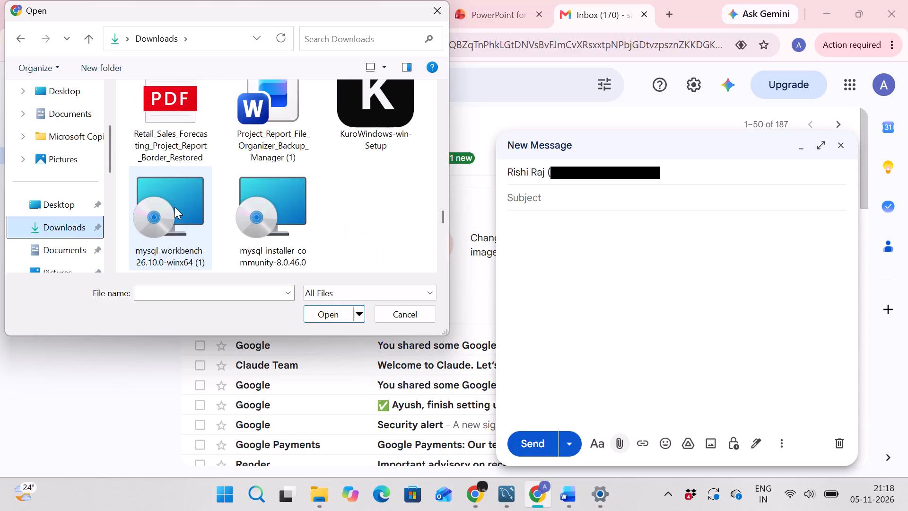
scroll(175, 207, down, 4)
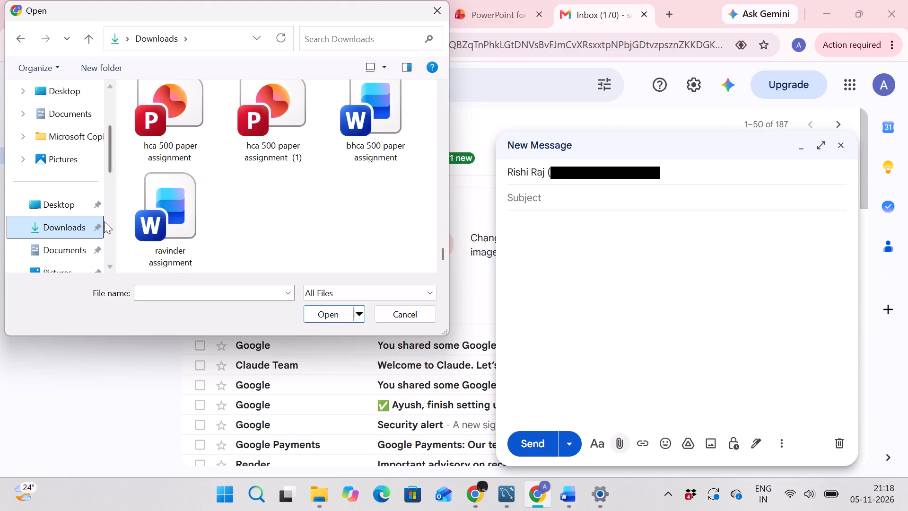
click(72, 240)
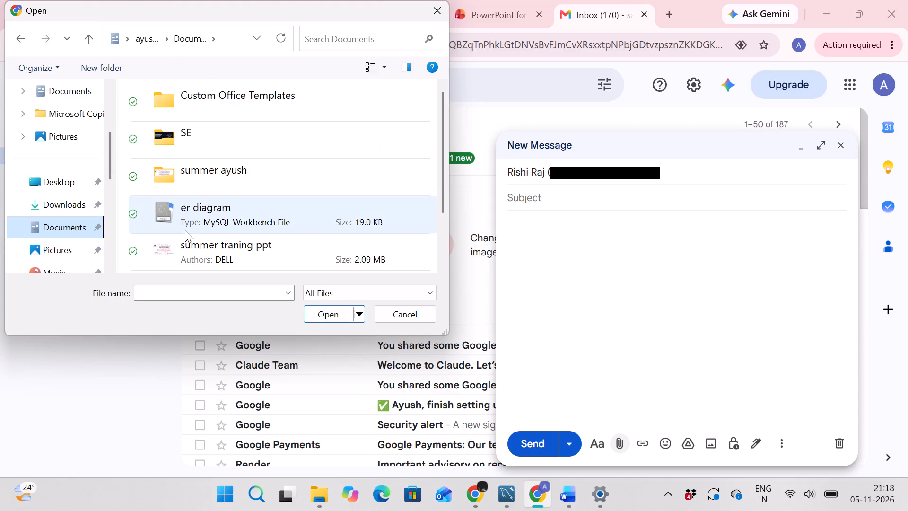
click(66, 183)
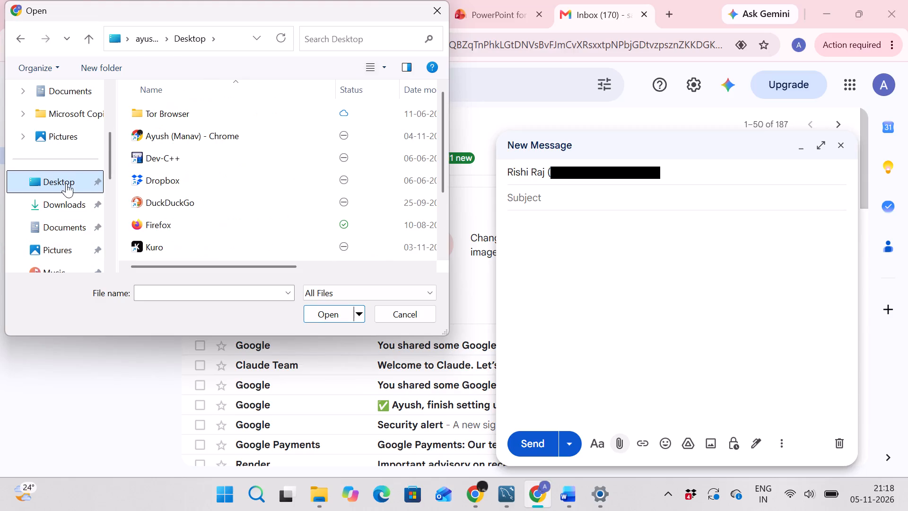
Search the Downloads folder for ravinder and choose the ravinder assignment Word file as the email attachment.
click(66, 204)
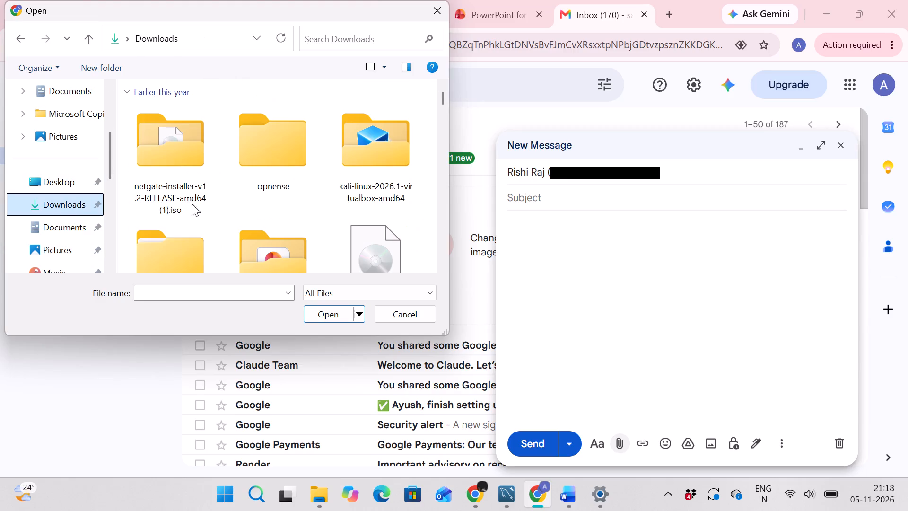
click(342, 42)
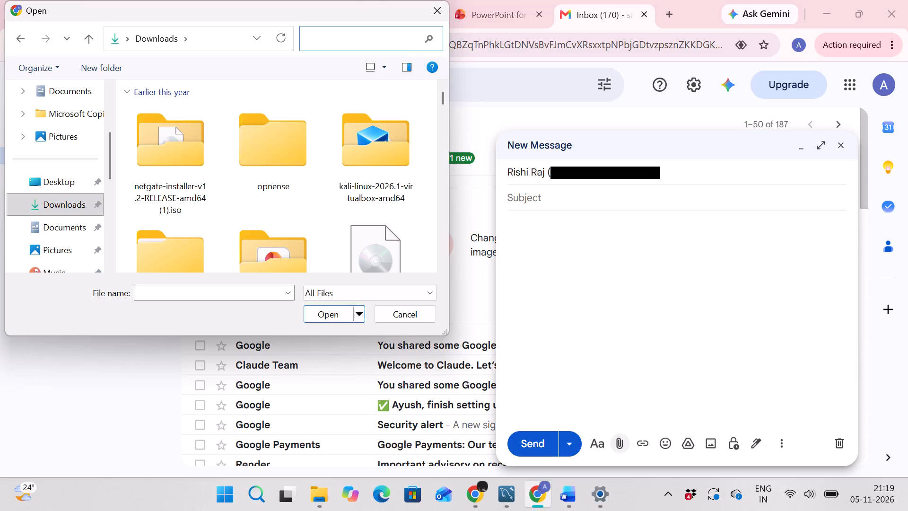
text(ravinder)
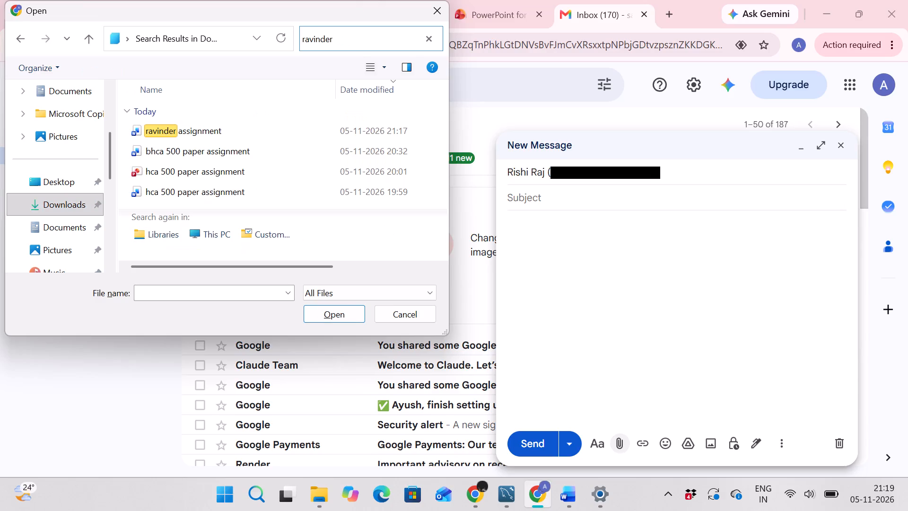
click(245, 135)
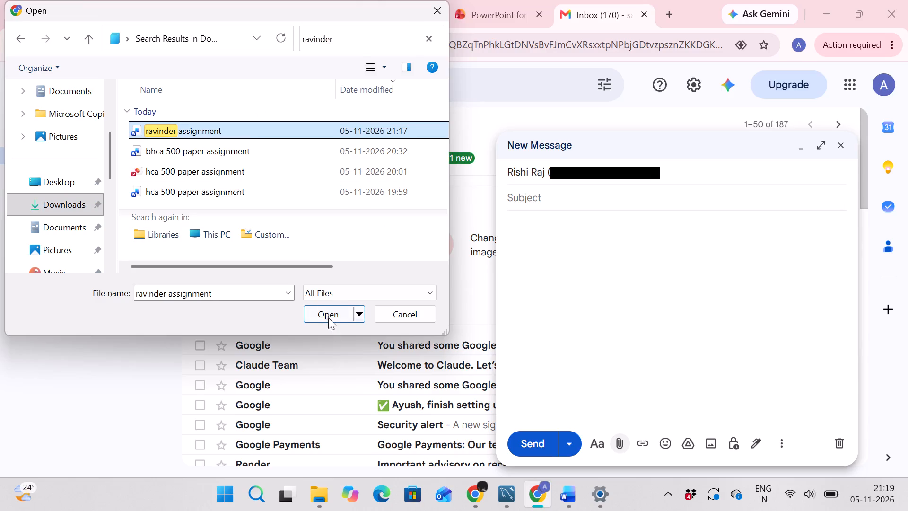
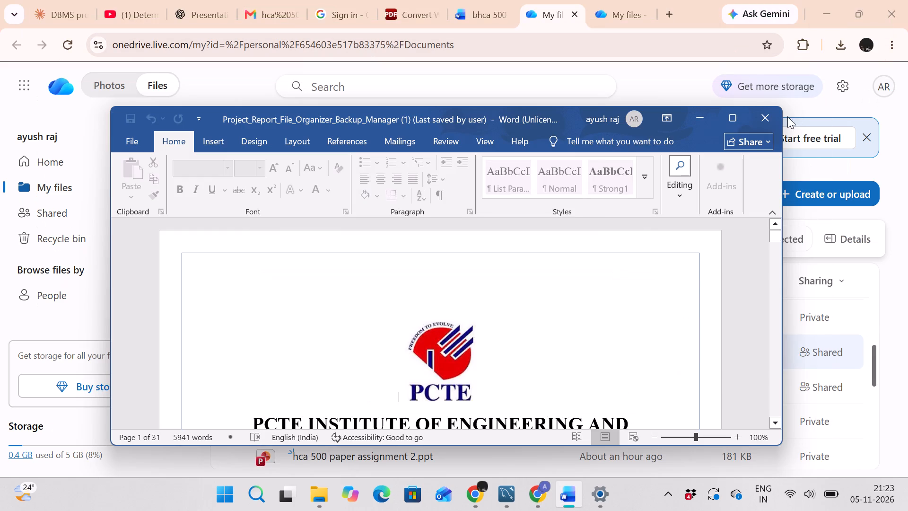
Return to the online bhca 500 paper and look through its sections from the title page to the conclusion.
click(750, 115)
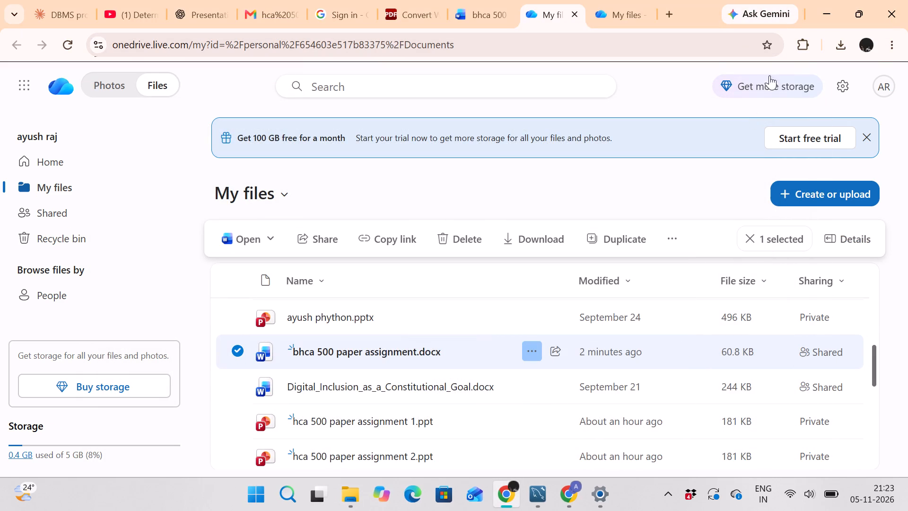
click(485, 0)
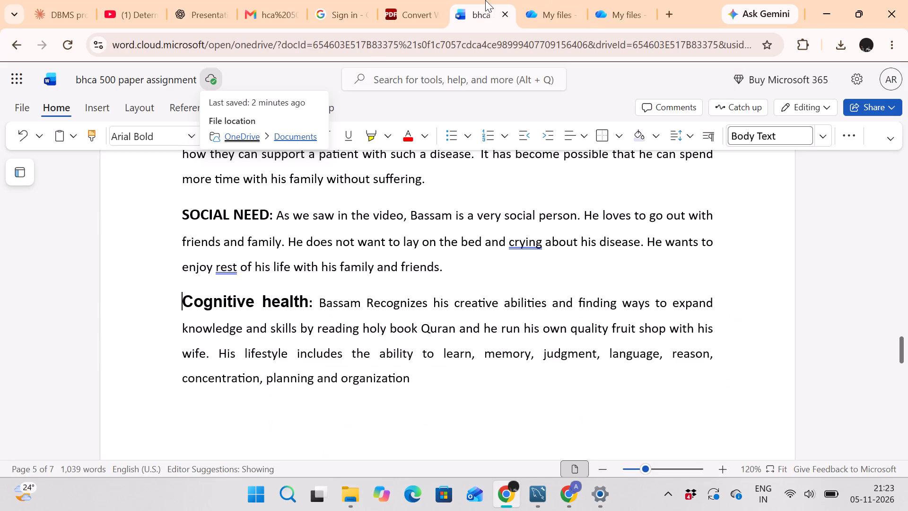
scroll(485, 201, up, 6)
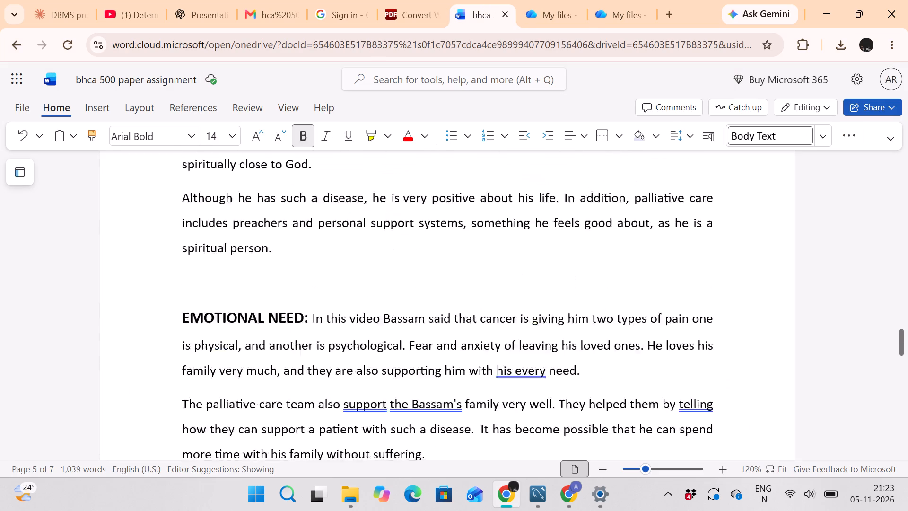
scroll(485, 201, up, 17)
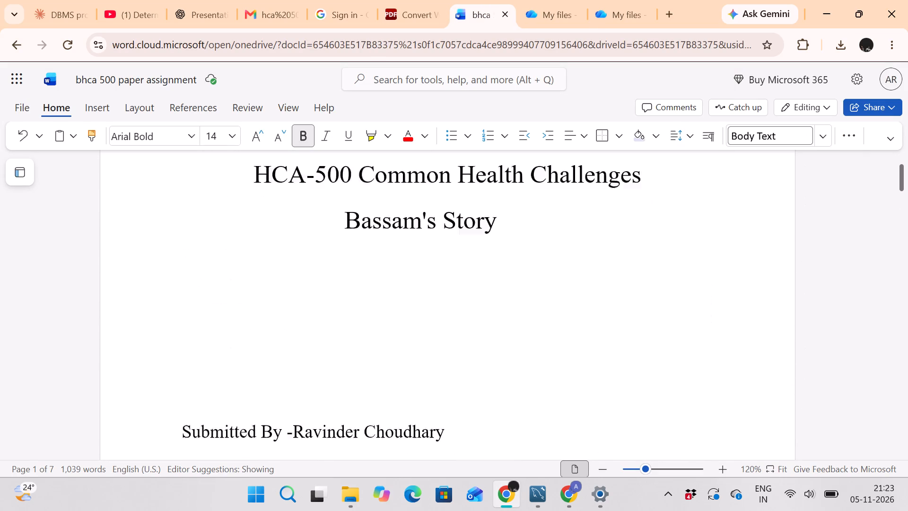
scroll(485, 201, up, 4)
scroll(485, 201, down, 13)
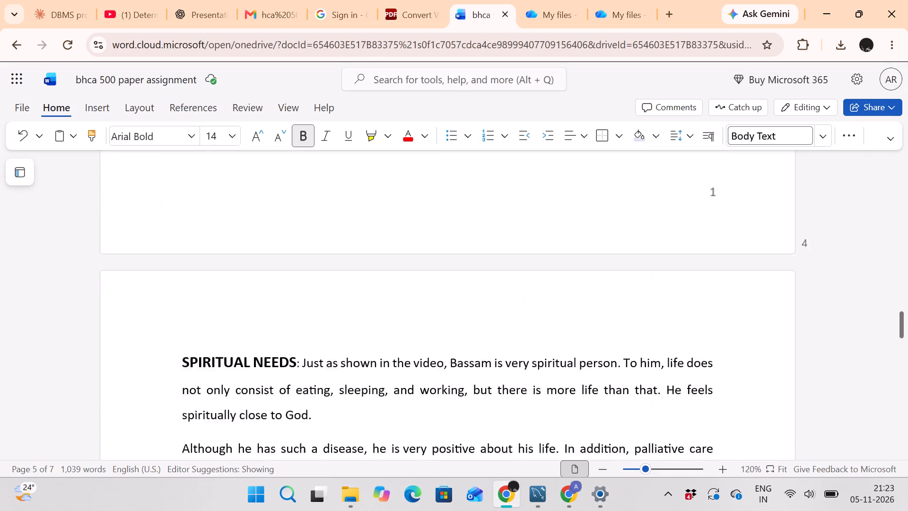
scroll(485, 201, down, 7)
scroll(485, 201, up, 5)
scroll(485, 201, down, 2)
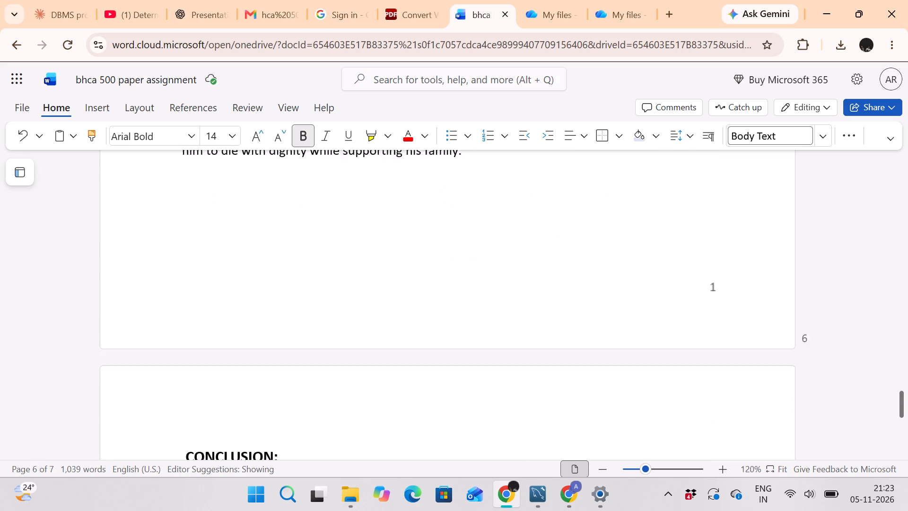
scroll(485, 201, down, 2)
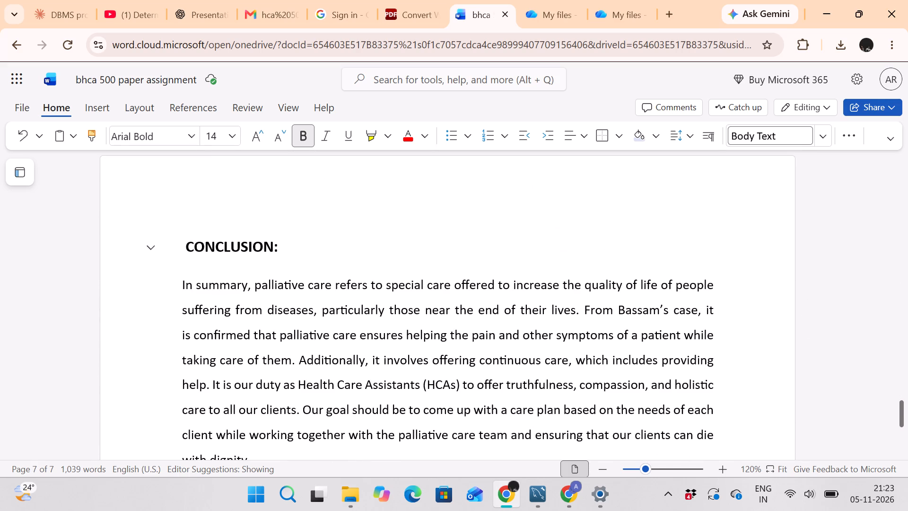
scroll(475, 276, up, 5)
scroll(475, 276, down, 1)
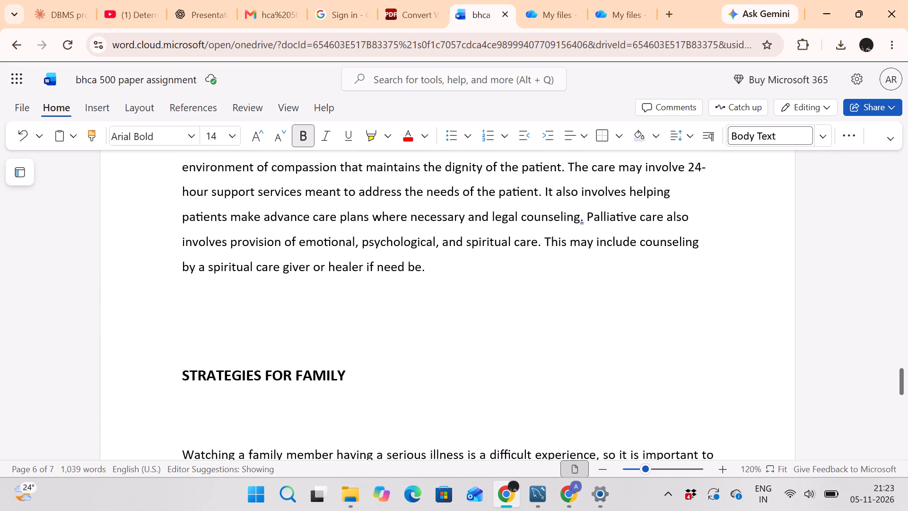
scroll(475, 276, down, 1)
scroll(475, 276, up, 1)
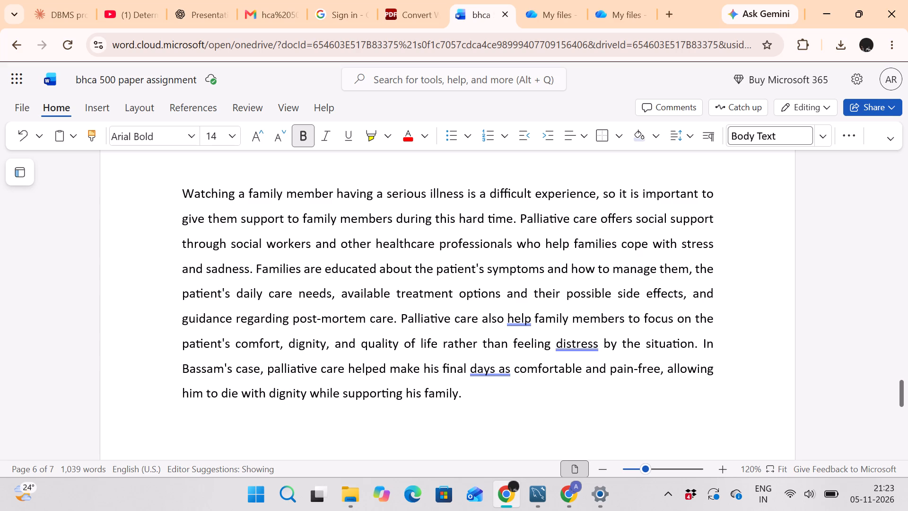
Delete "and other healthcare professionals" after "social workers" in the paragraph under STRATEGIES FOR FAMILY.
drag(315, 243, 493, 259)
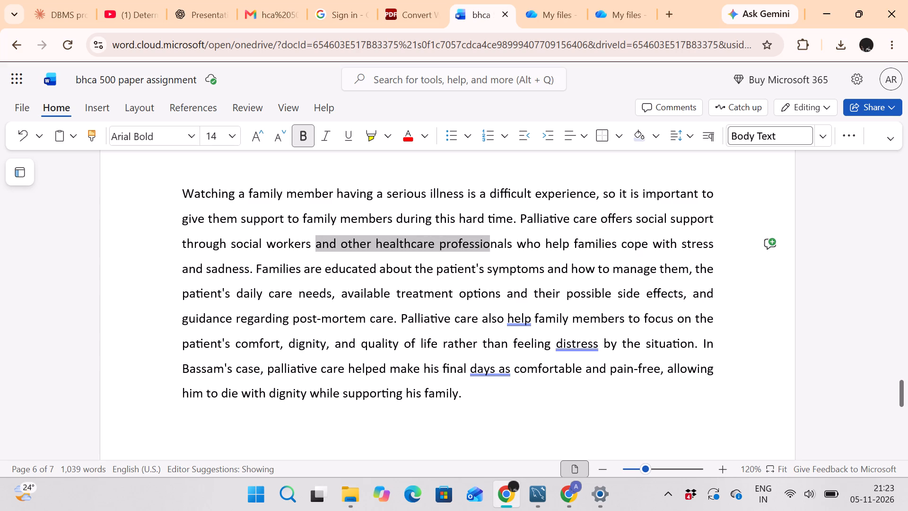
drag(493, 259, 517, 245)
key(BackSpace)
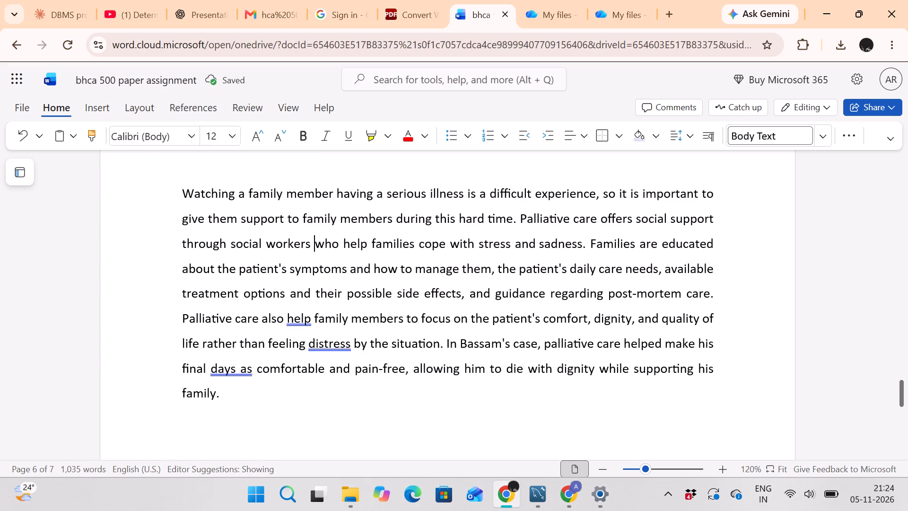
Delete "and sadness" and trim the preceding "stress" to "str" in the sentence about helping families cope.
drag(515, 241, 578, 245)
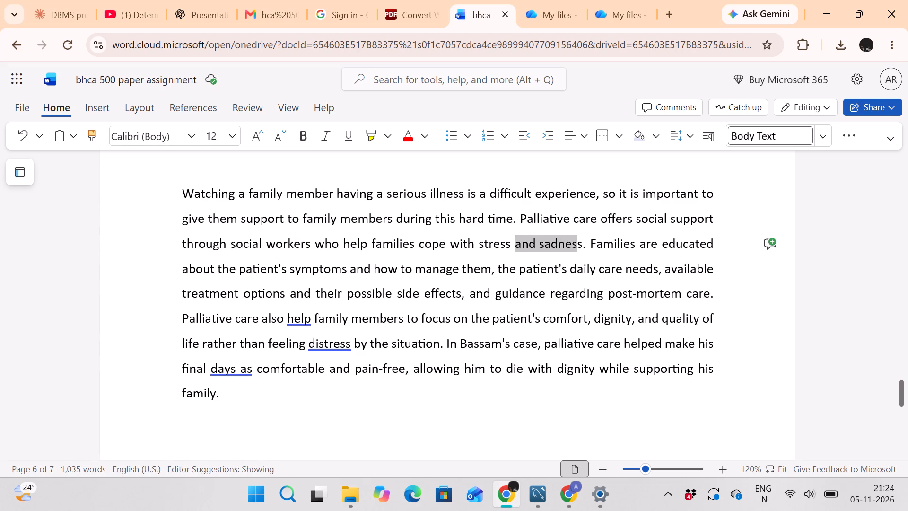
drag(578, 245, 583, 245)
key(BackSpace)
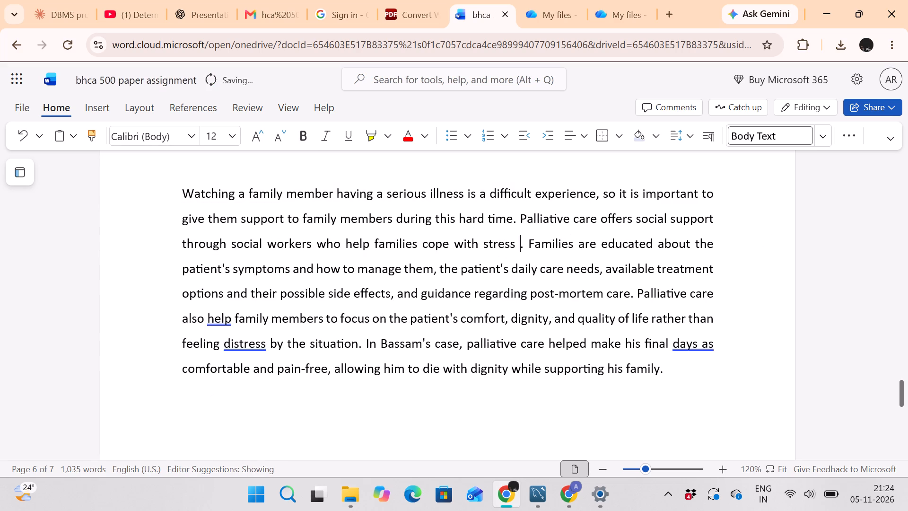
key(BackSpace)
key(BackSpace)
key(BackSpace)
key(BackSpace)
key(BackSpace)
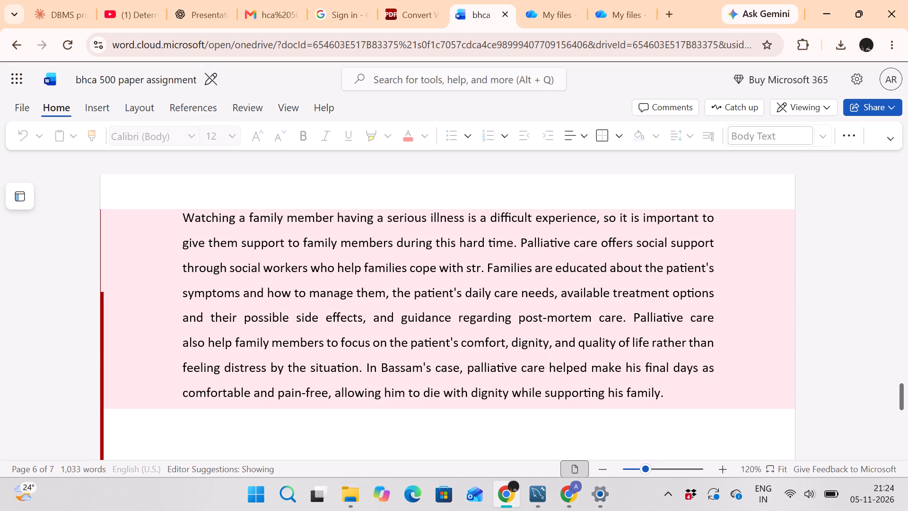
key(BackSpace)
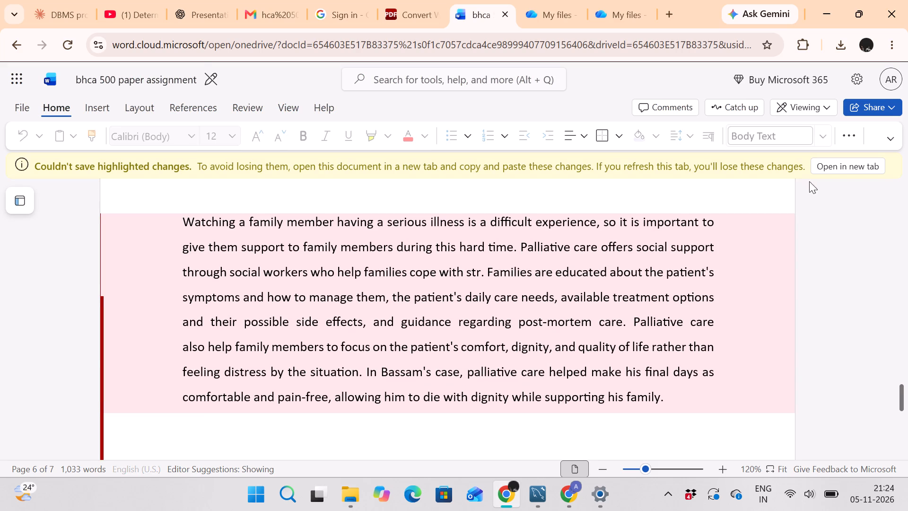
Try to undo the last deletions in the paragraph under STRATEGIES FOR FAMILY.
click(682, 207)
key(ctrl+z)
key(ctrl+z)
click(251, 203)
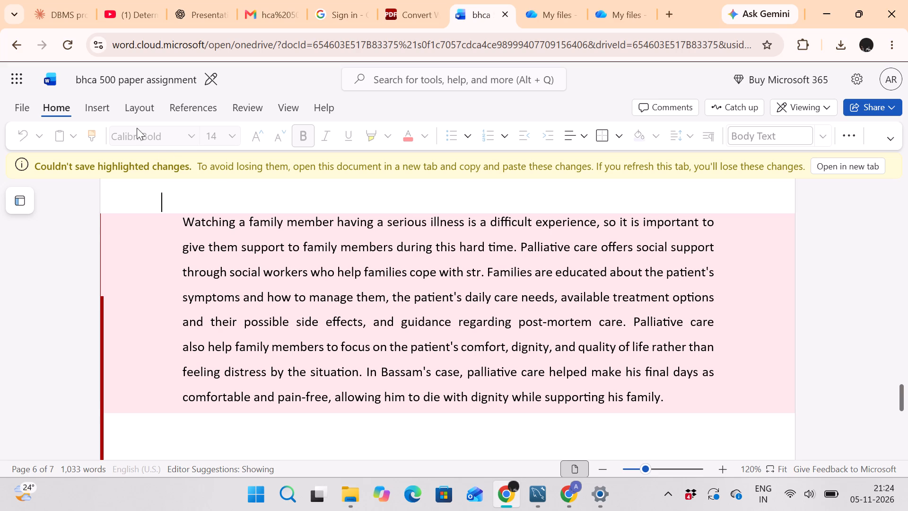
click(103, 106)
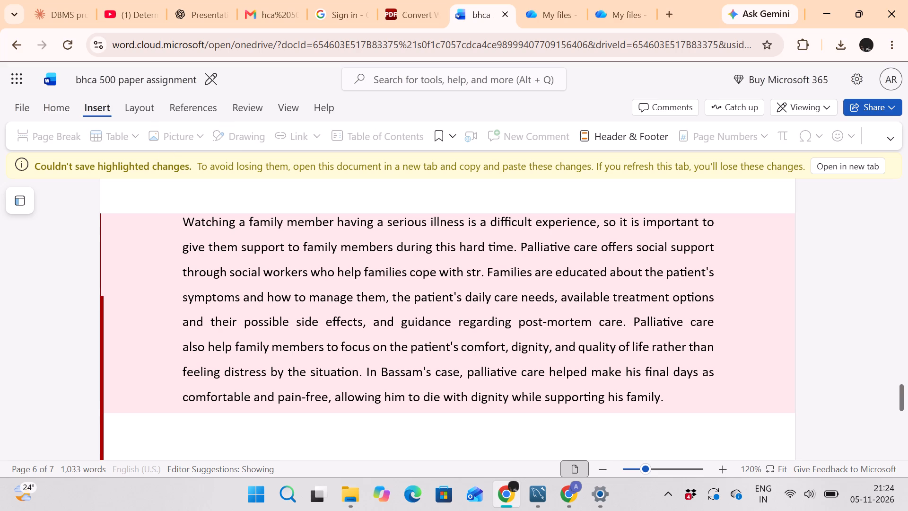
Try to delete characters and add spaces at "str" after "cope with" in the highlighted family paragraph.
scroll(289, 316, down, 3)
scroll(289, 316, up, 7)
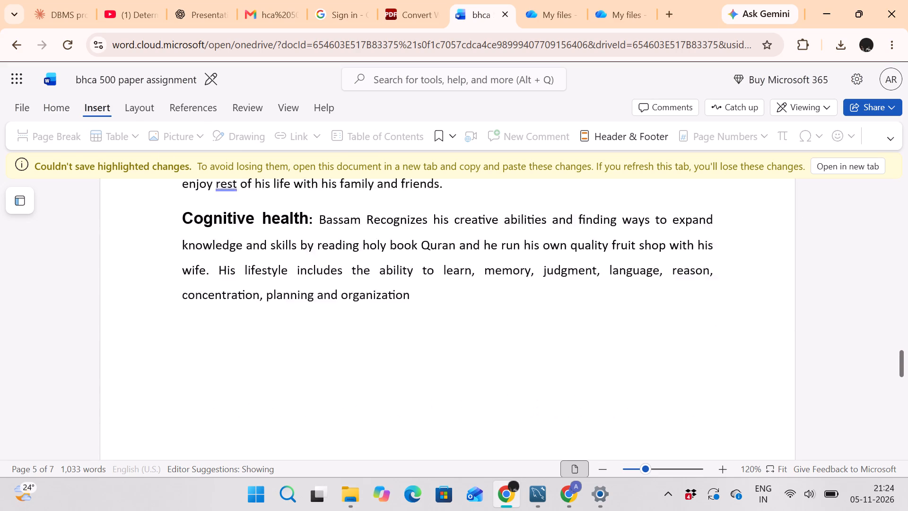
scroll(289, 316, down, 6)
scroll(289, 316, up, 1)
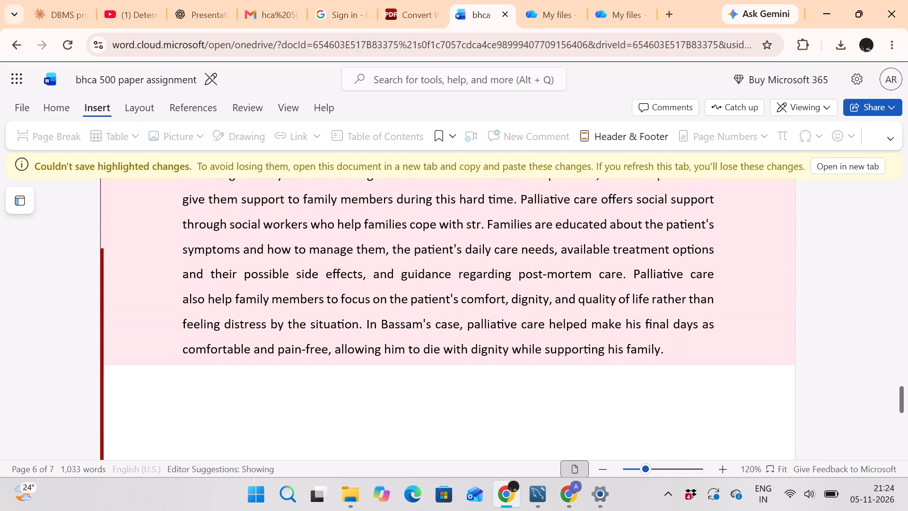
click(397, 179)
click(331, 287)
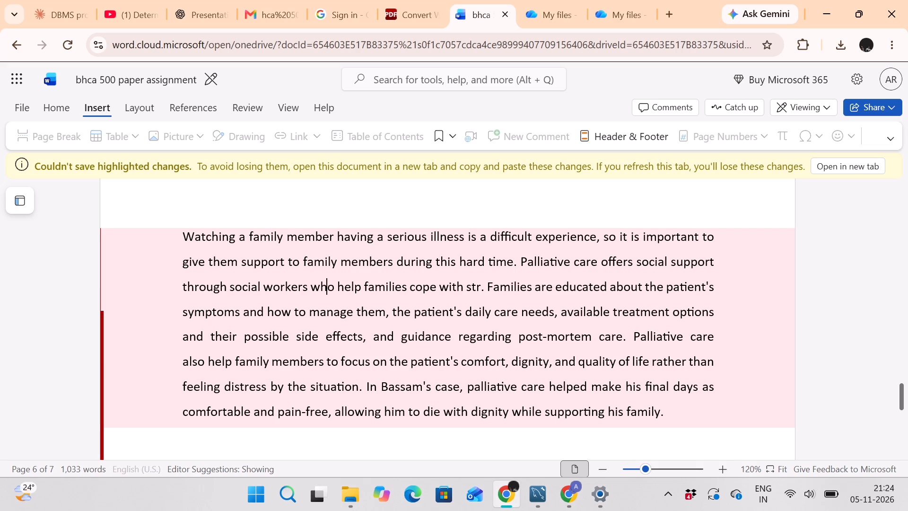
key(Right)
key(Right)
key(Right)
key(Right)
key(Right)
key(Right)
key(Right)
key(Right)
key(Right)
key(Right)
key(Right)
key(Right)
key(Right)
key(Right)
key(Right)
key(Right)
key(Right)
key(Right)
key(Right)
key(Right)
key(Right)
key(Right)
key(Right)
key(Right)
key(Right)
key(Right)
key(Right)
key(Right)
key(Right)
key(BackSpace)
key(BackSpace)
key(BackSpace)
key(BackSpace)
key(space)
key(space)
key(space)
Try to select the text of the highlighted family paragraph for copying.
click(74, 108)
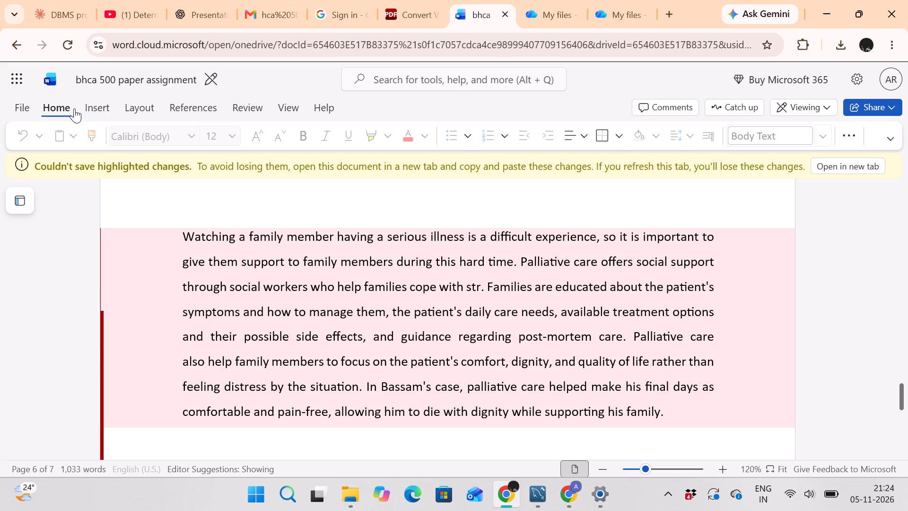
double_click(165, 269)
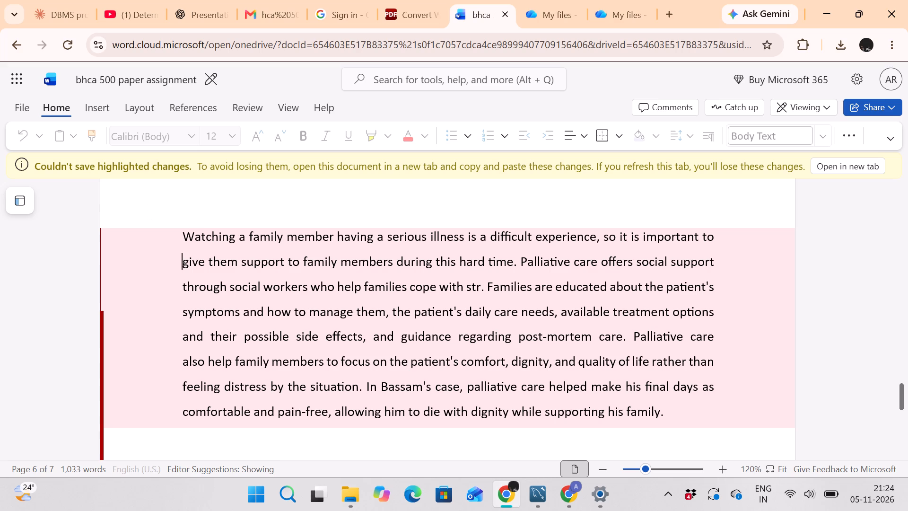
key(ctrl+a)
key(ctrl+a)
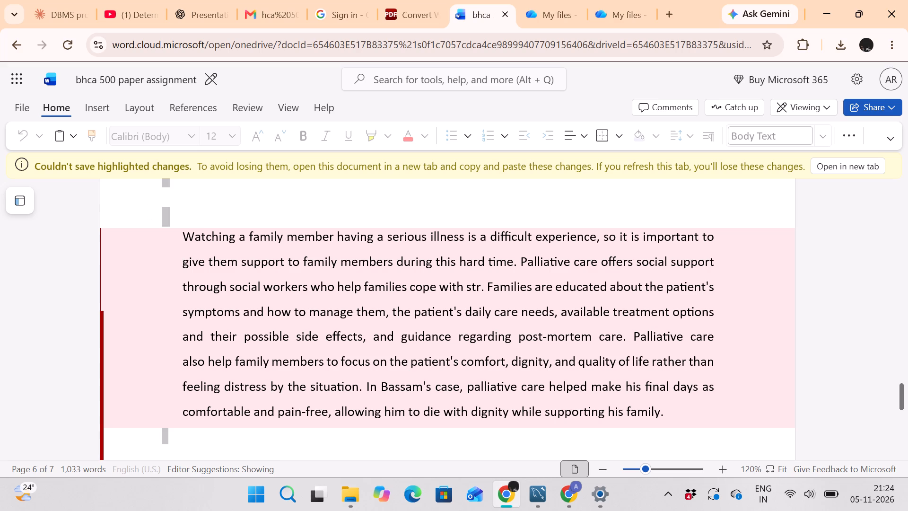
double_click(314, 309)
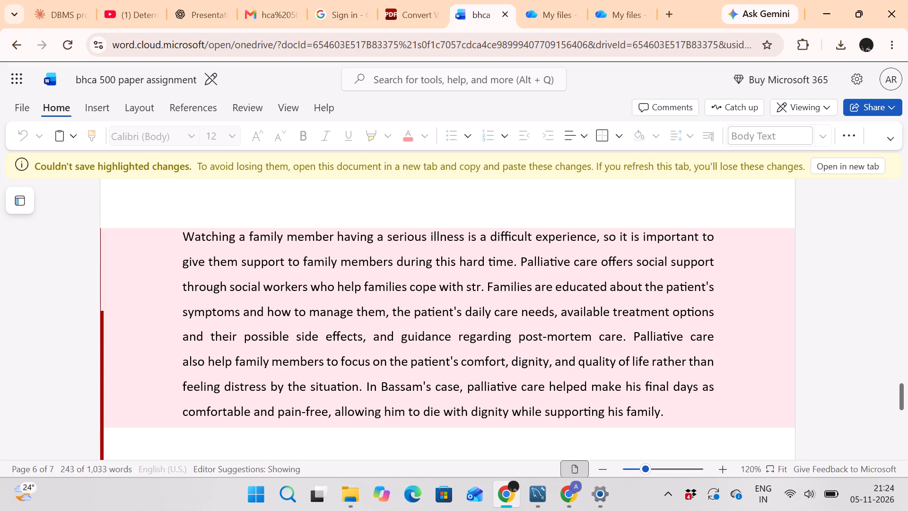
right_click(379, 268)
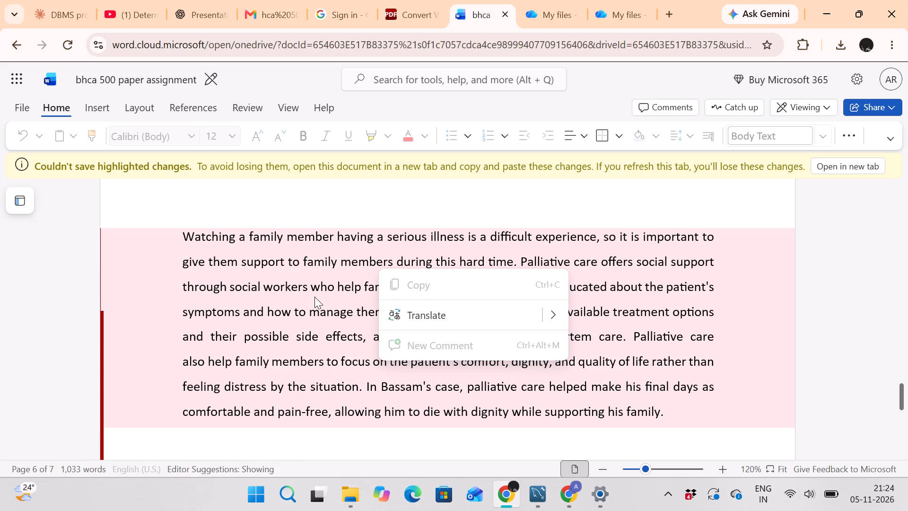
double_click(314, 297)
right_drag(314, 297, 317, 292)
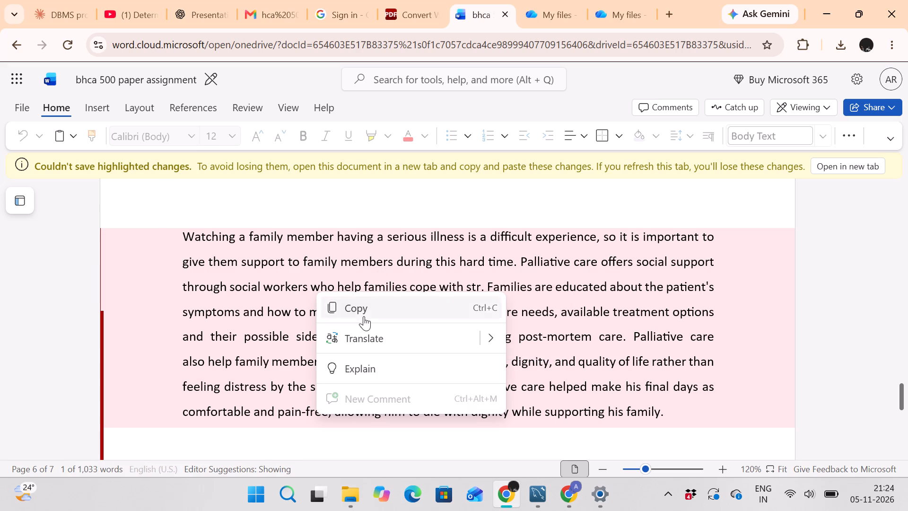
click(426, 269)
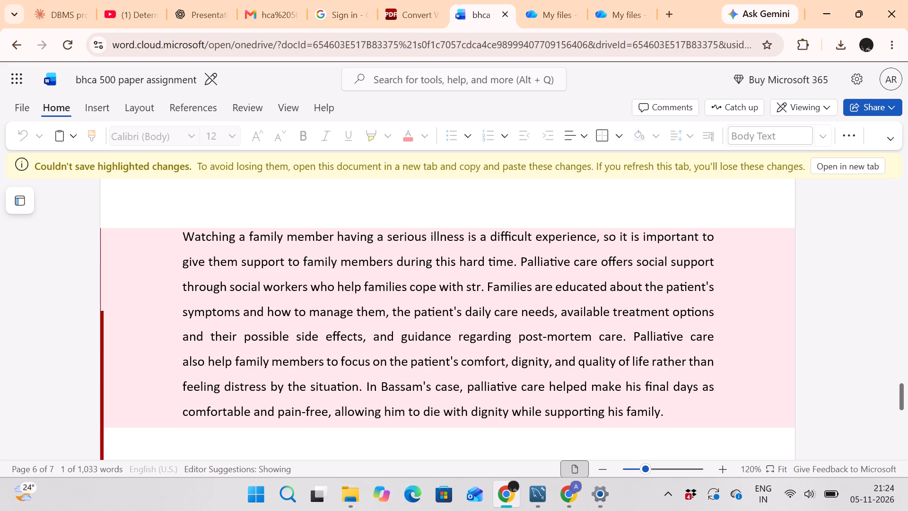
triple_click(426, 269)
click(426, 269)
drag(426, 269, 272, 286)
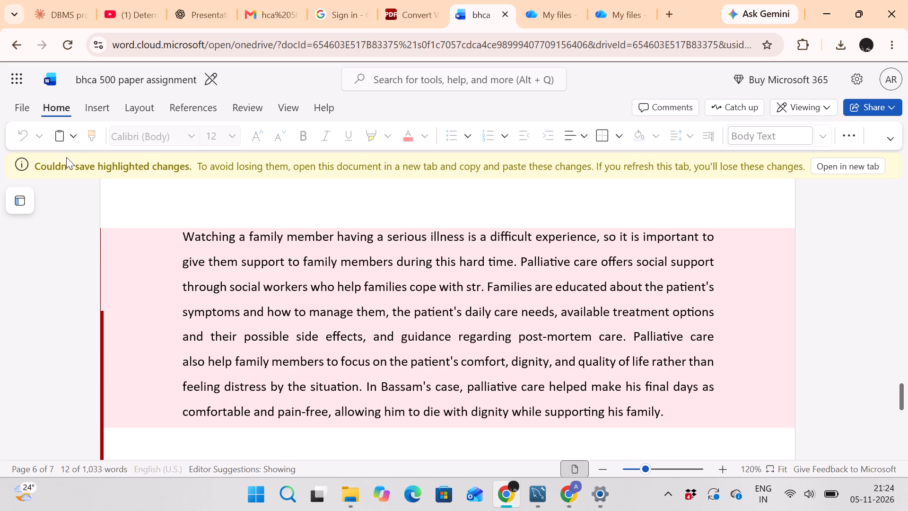
Reopen the paper in a new browser tab from the unsaved-changes notice.
click(836, 164)
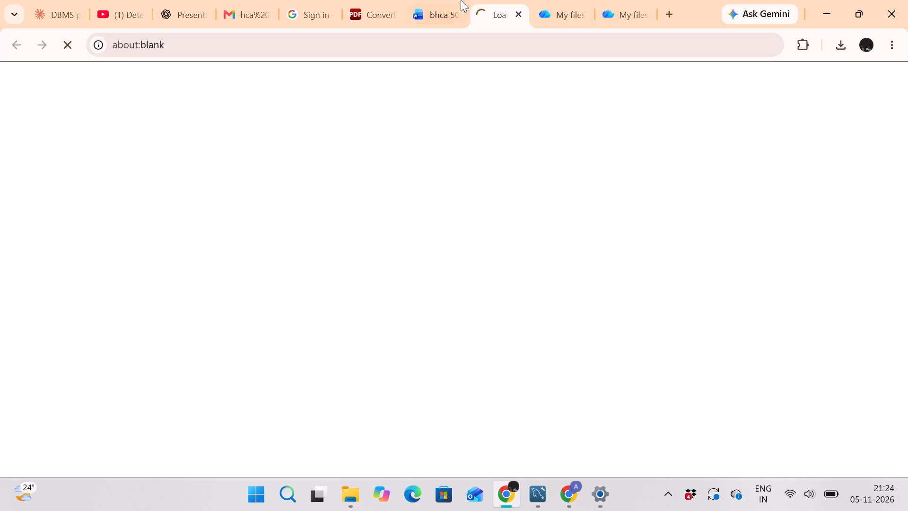
Return to the original paper tab and look through its last pages, from the needs sections to the highlighted family paragraph and conclusion.
click(452, 0)
scroll(475, 203, up, 3)
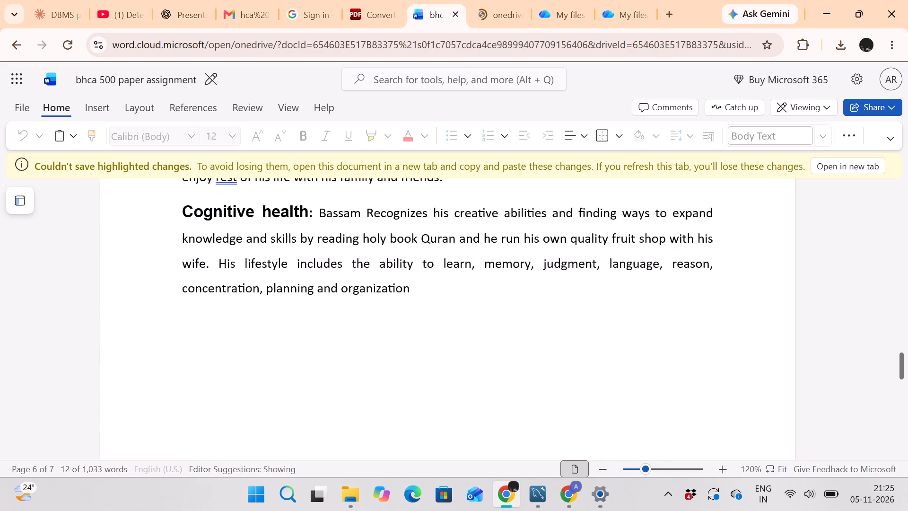
scroll(475, 203, up, 1)
scroll(471, 282, down, 1)
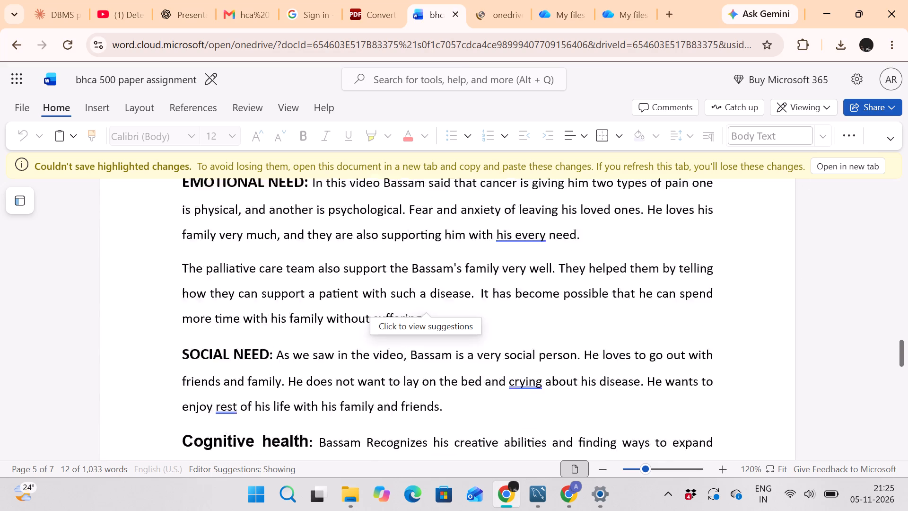
scroll(471, 282, down, 9)
scroll(471, 282, up, 2)
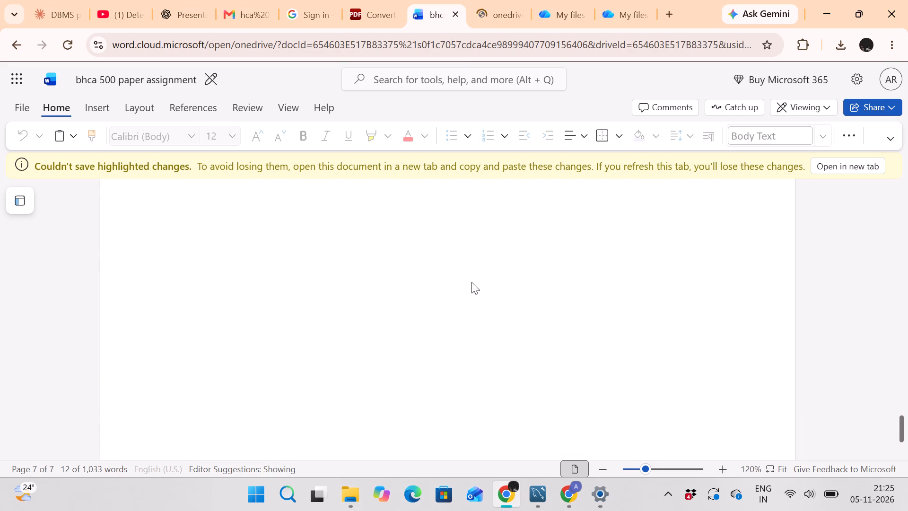
scroll(471, 282, up, 5)
scroll(471, 282, down, 3)
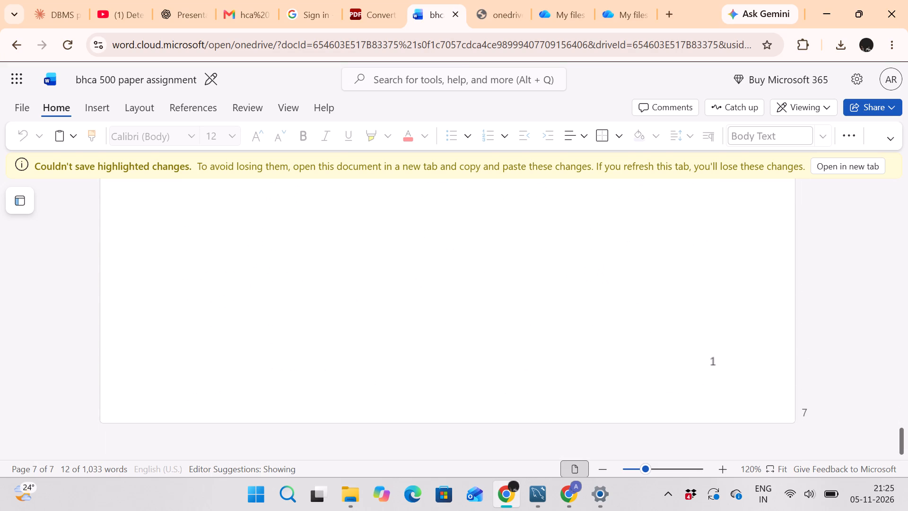
scroll(471, 282, up, 5)
scroll(471, 282, down, 3)
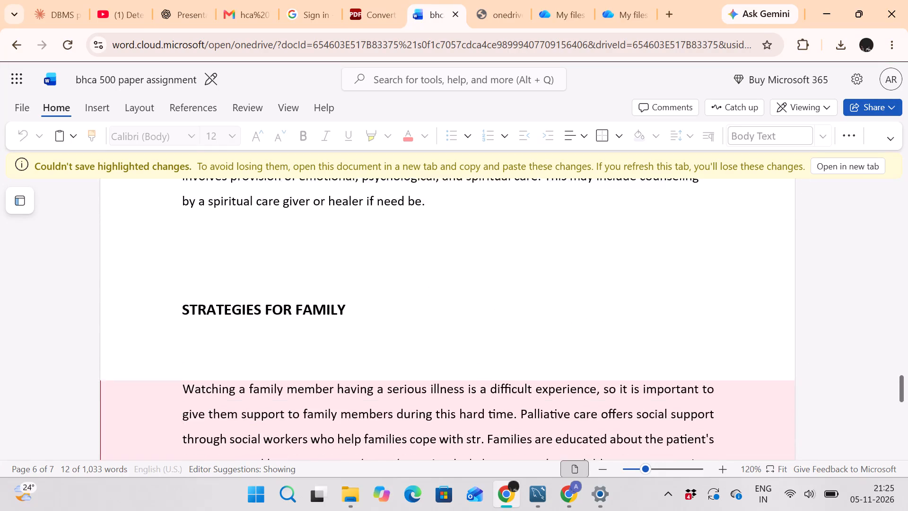
scroll(471, 282, down, 2)
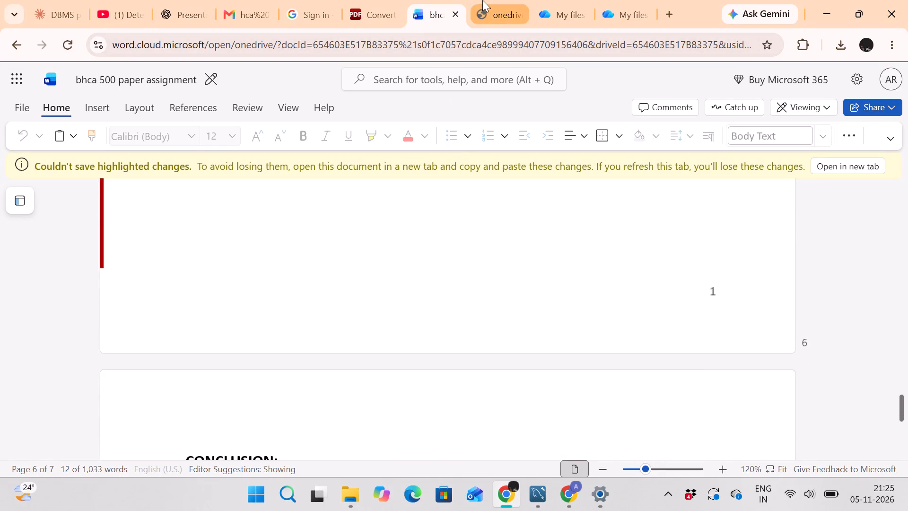
Check the newly opened OneDrive tab and return to the original paper.
click(482, 0)
click(482, 0)
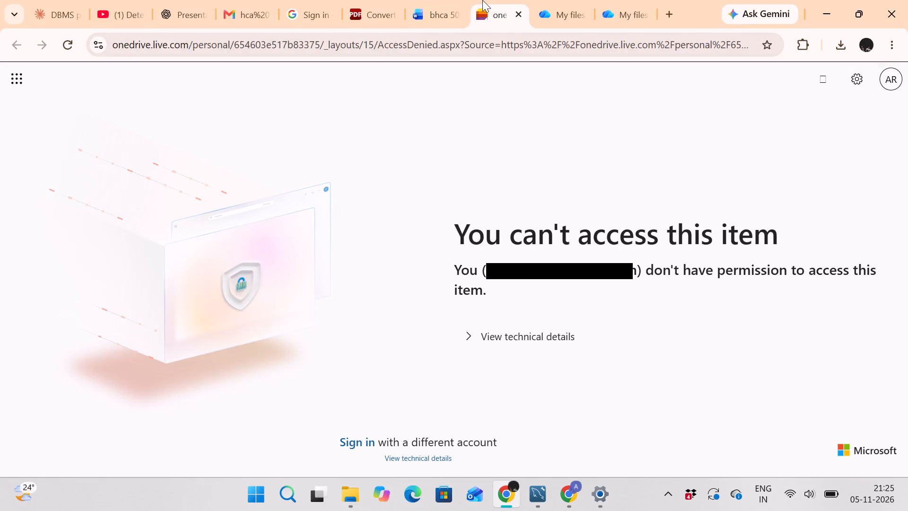
click(451, 0)
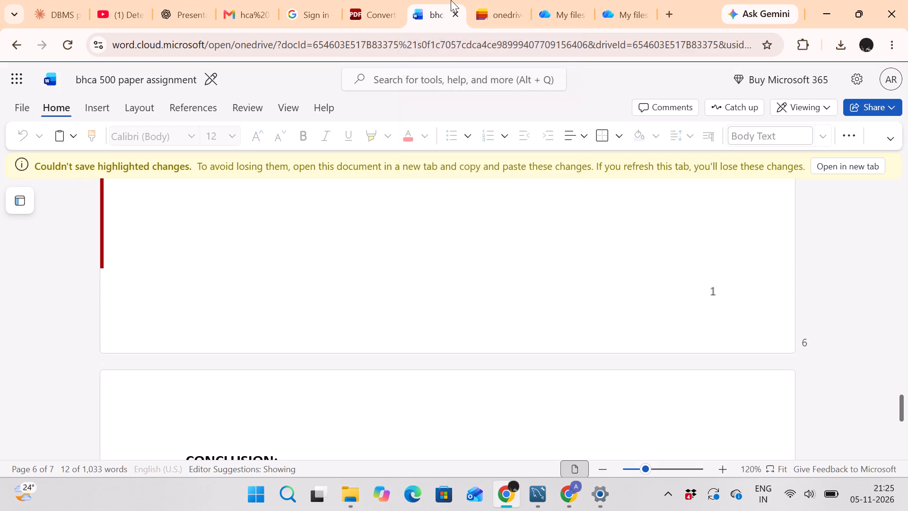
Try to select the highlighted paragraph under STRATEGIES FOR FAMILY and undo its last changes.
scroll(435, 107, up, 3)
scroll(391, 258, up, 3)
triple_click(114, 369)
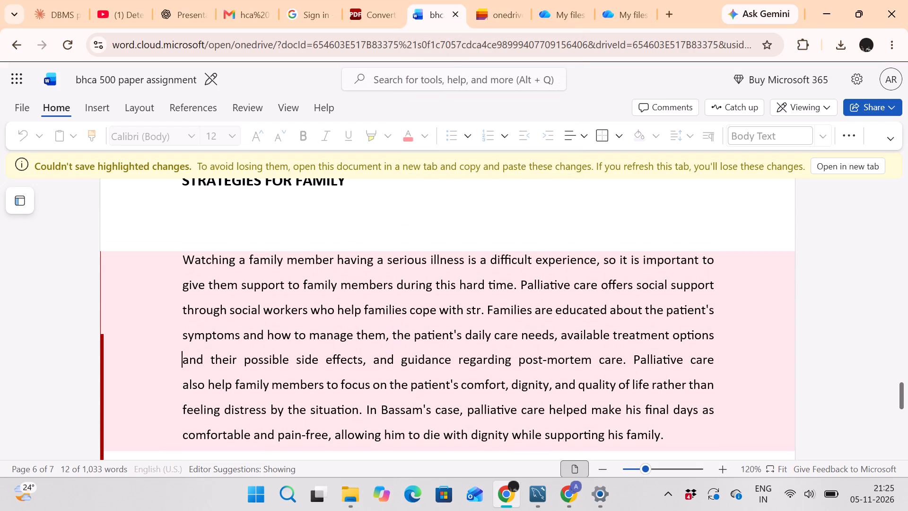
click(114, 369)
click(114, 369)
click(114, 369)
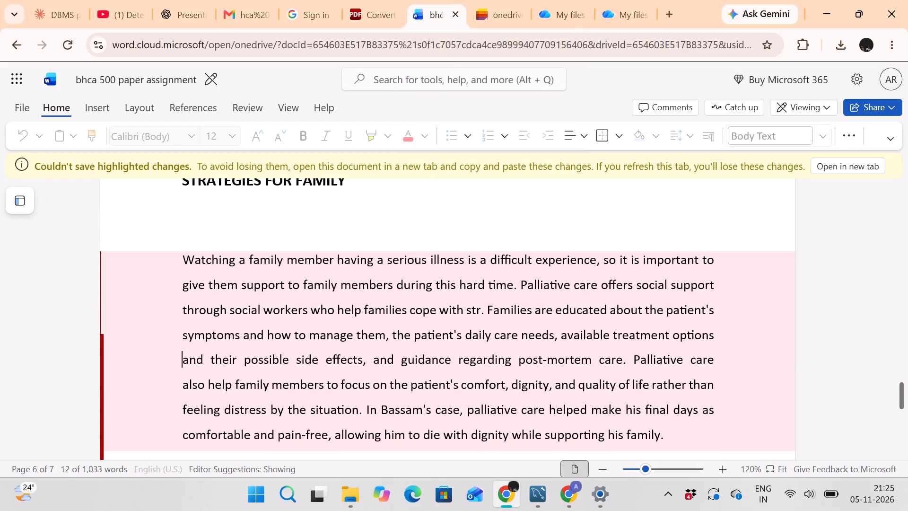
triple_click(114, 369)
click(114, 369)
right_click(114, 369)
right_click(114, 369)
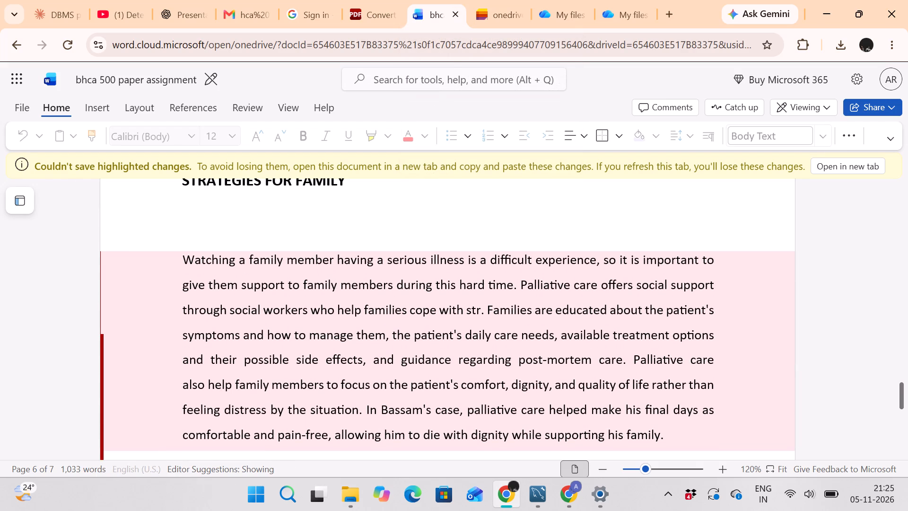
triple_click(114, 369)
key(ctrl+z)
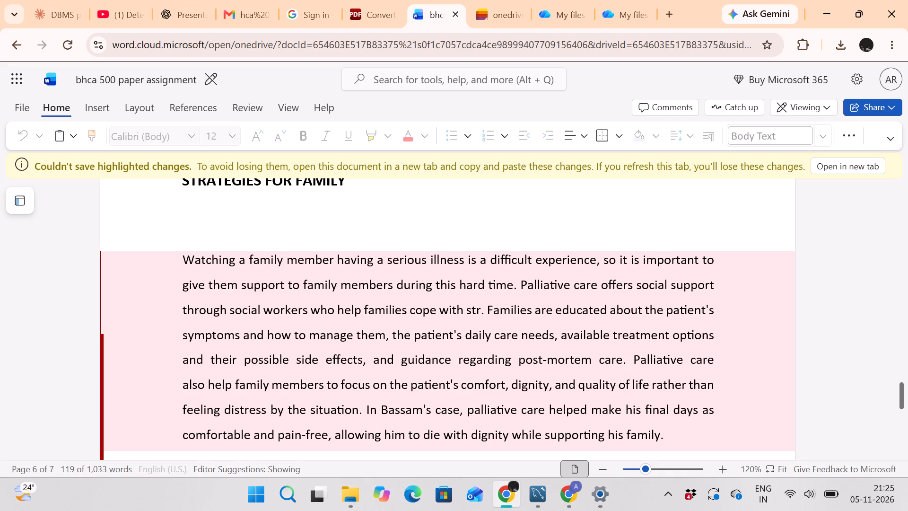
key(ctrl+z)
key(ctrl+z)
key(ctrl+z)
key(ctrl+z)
Check the paper's editing mode options, available formatting commands, and save status with file location for a way out of view-only mode.
click(793, 109)
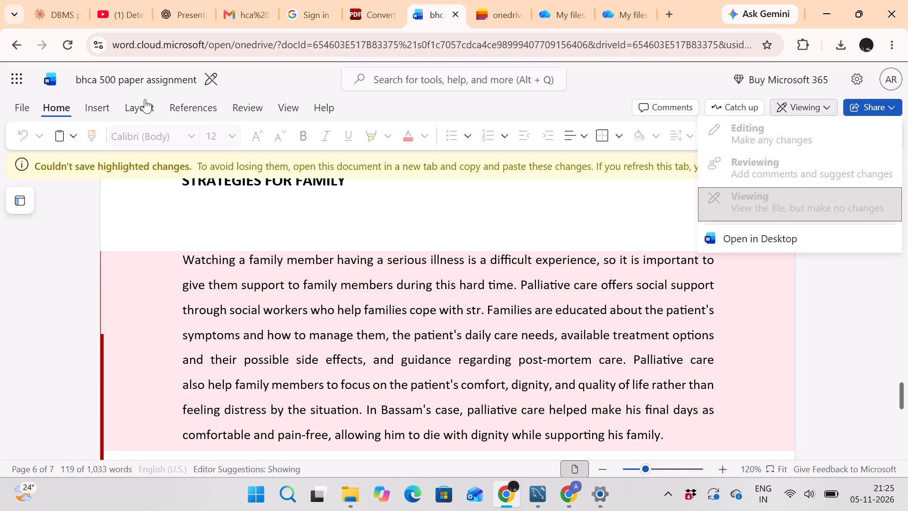
click(134, 111)
click(108, 106)
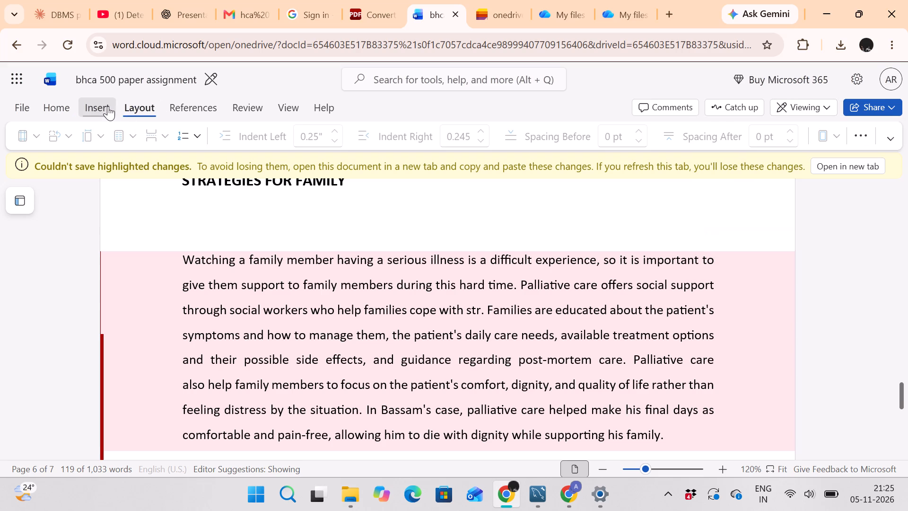
click(60, 107)
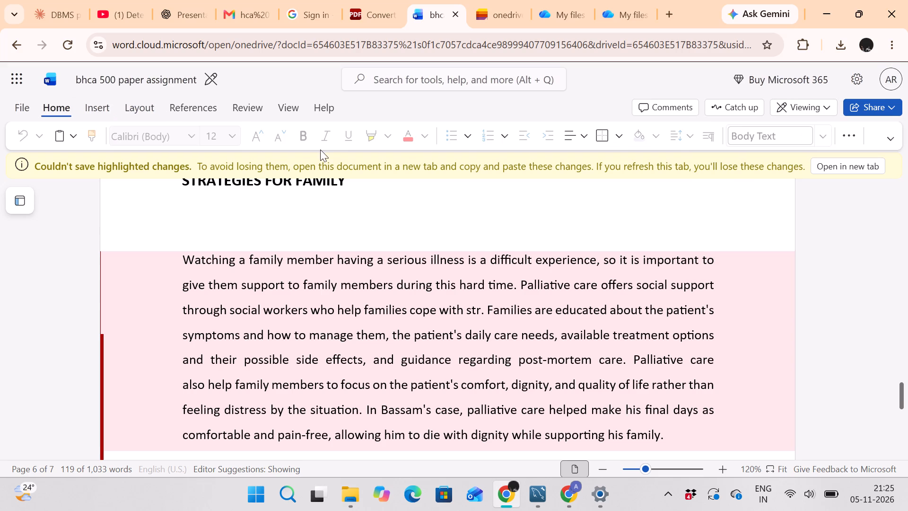
click(603, 140)
drag(322, 137, 429, 129)
drag(429, 129, 495, 211)
drag(225, 77, 217, 79)
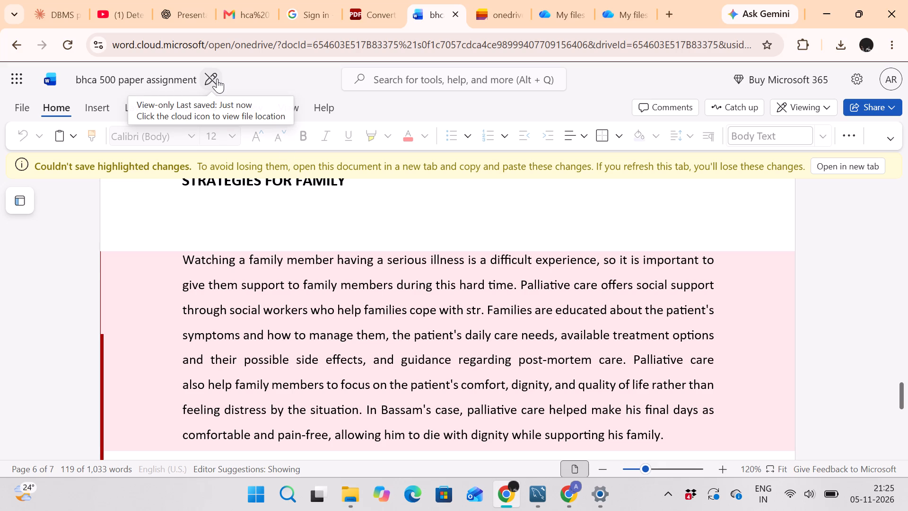
click(217, 79)
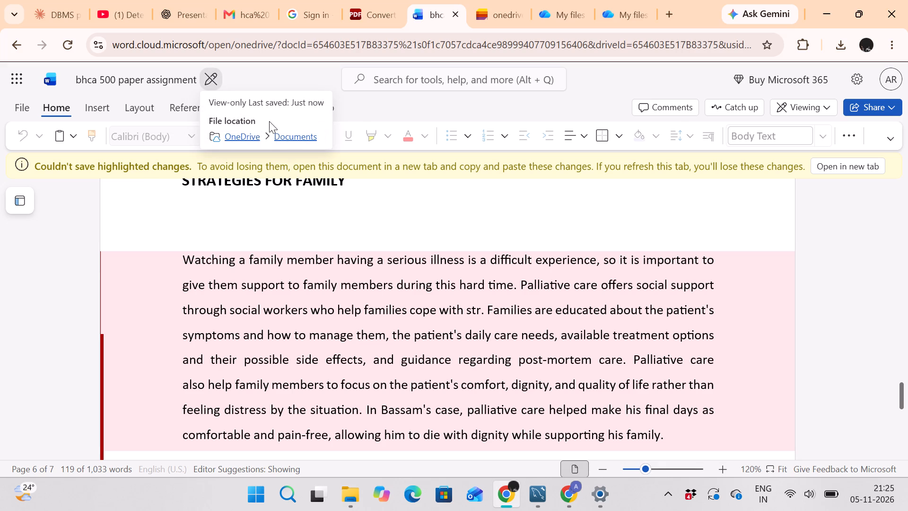
click(279, 237)
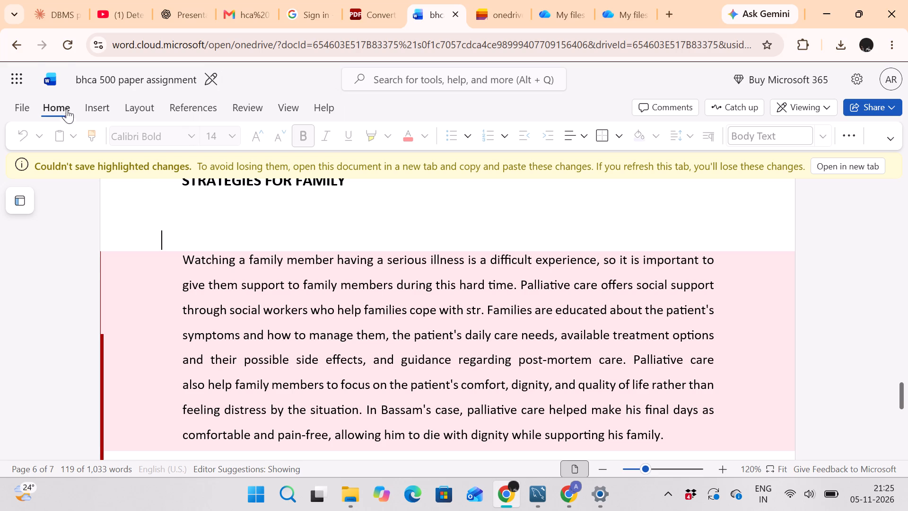
Leave the paper, go back to the Word upload page and start uploading a file.
click(20, 46)
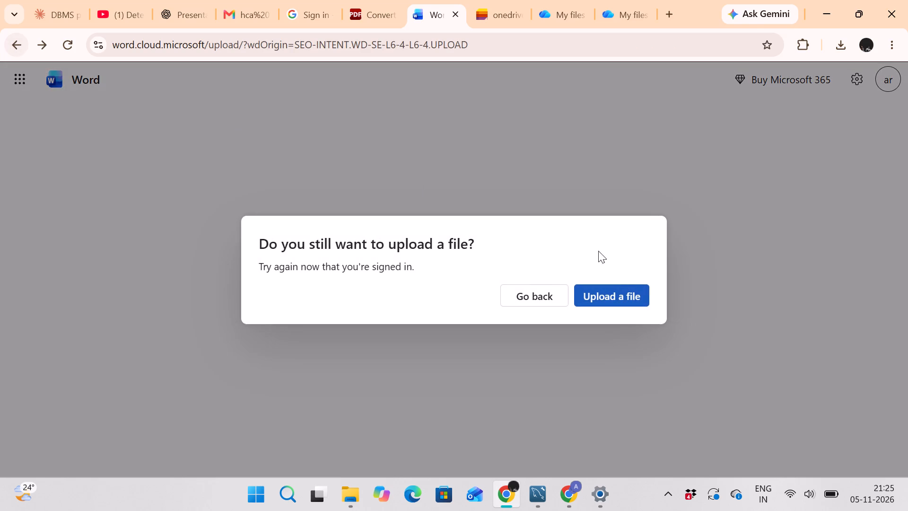
click(600, 296)
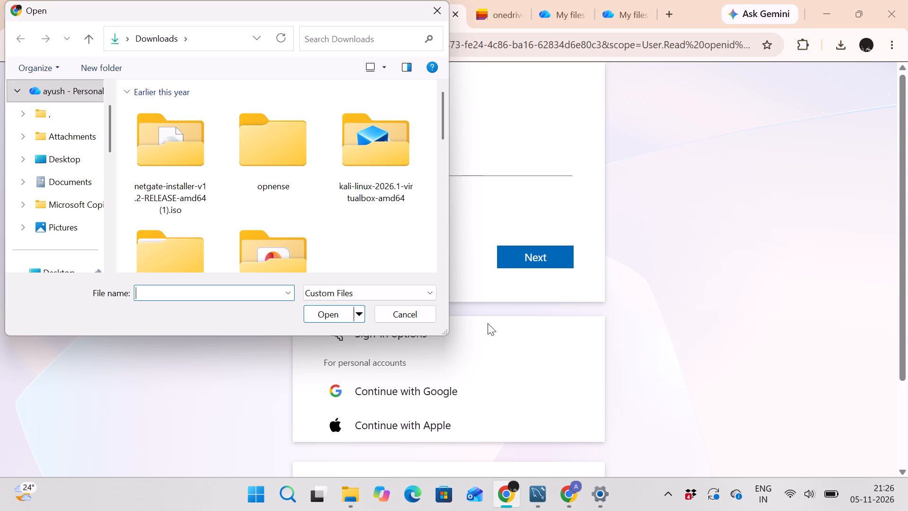
Search the Downloads folder for "ravi" to find the document to upload.
scroll(387, 229, down, 2)
scroll(387, 229, up, 1)
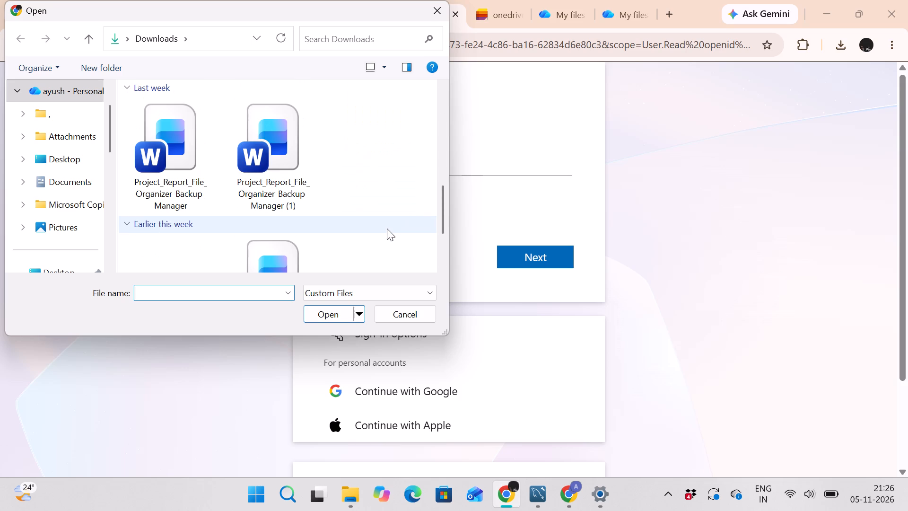
scroll(387, 229, up, 1)
scroll(357, 222, down, 1)
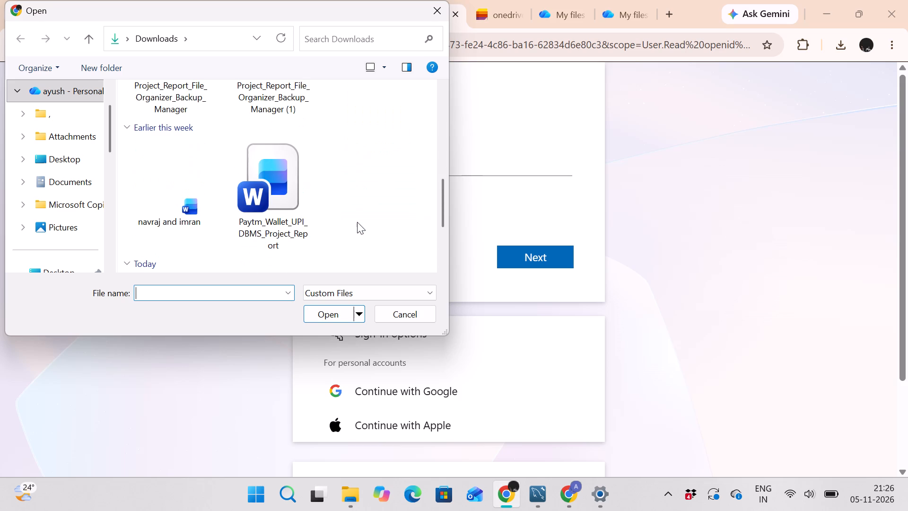
scroll(357, 222, down, 1)
click(360, 39)
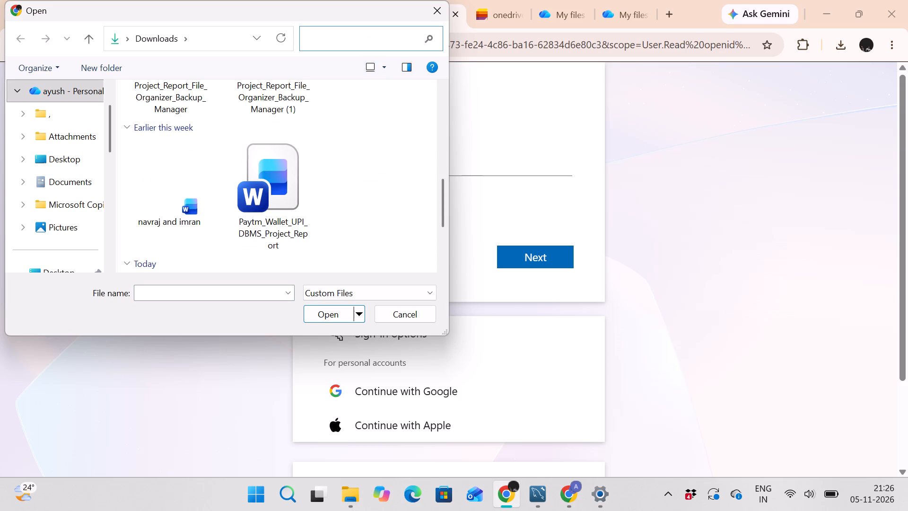
text(ravi)
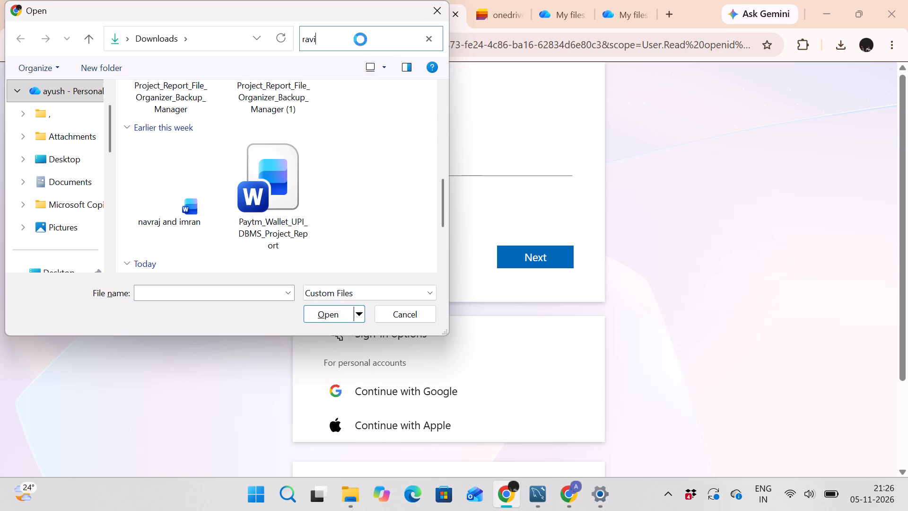
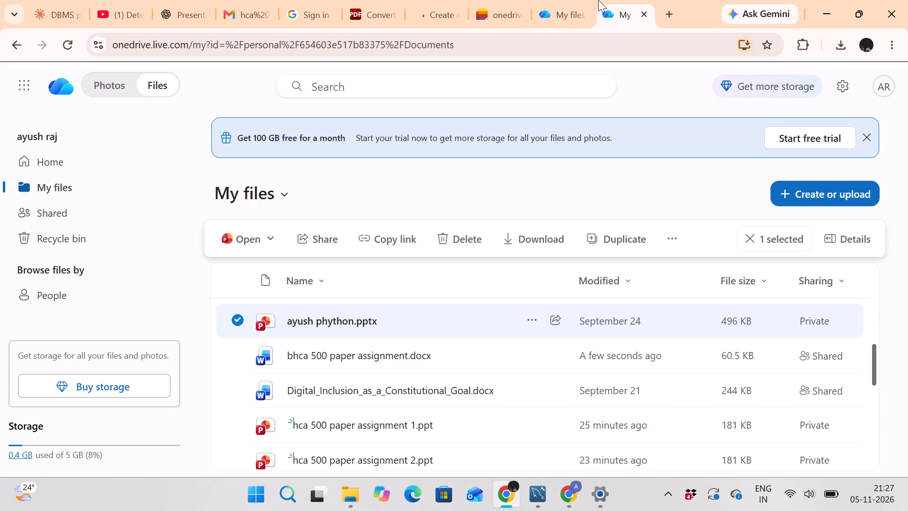
Go back past the open OneDrive pages to the still-loading Word upload page and close that browser tab.
click(577, 0)
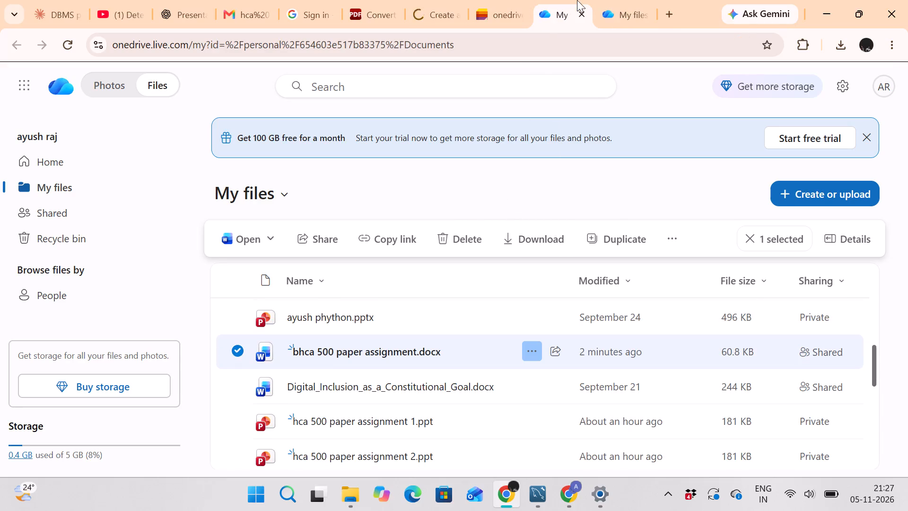
click(496, 0)
click(451, 0)
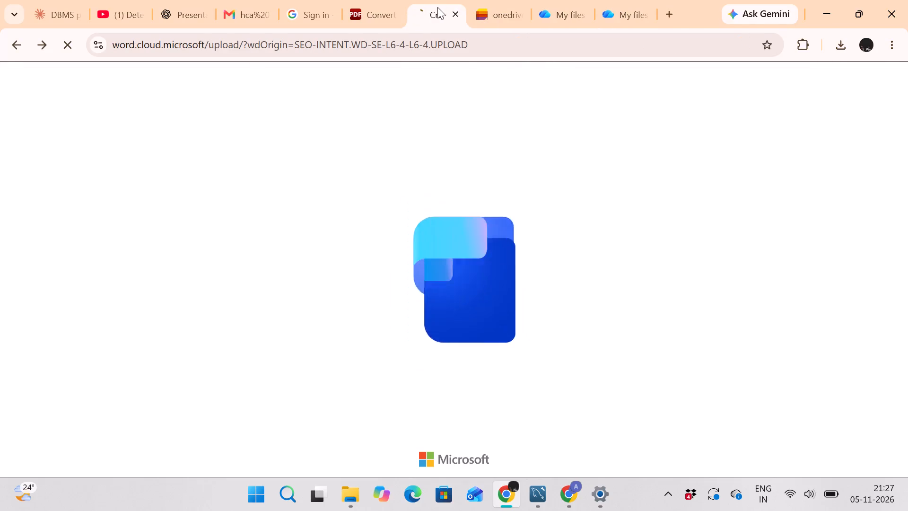
double_click(437, 7)
click(456, 17)
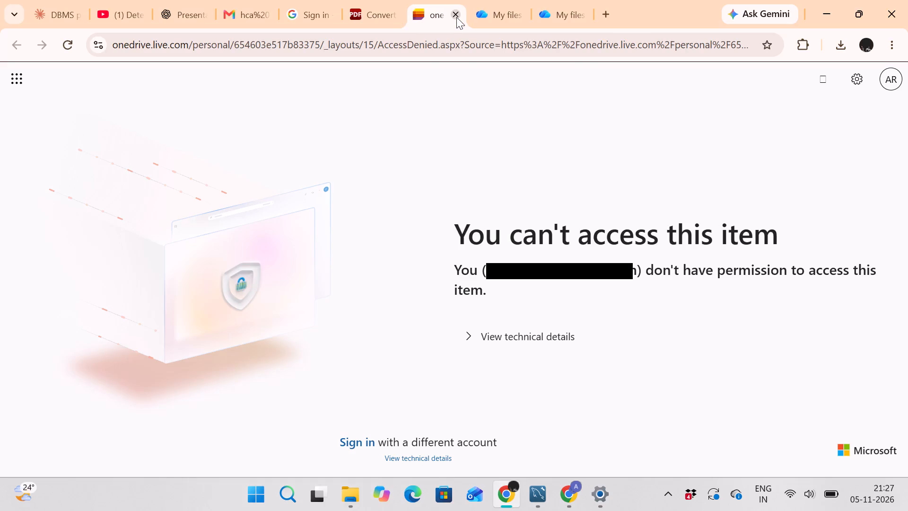